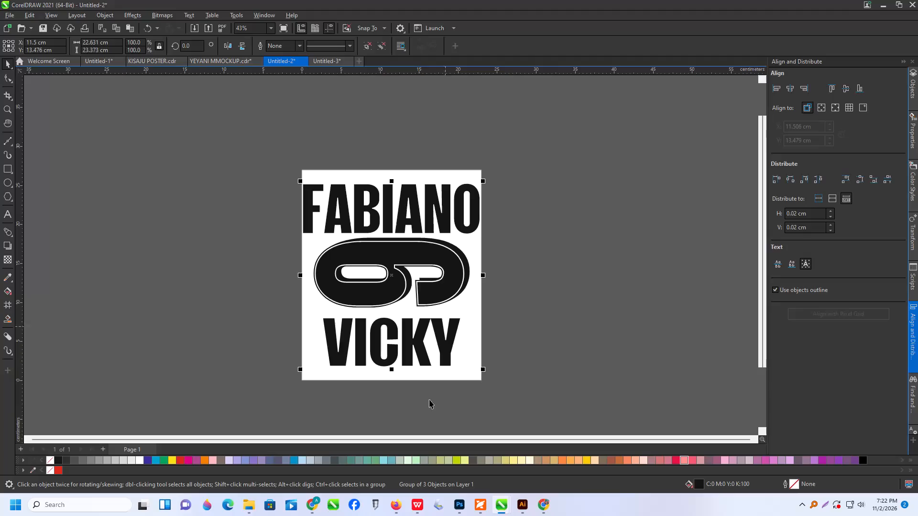
Switch to the HiBiz point-of-sale system in Firefox and open a new sale.
click(883, 5)
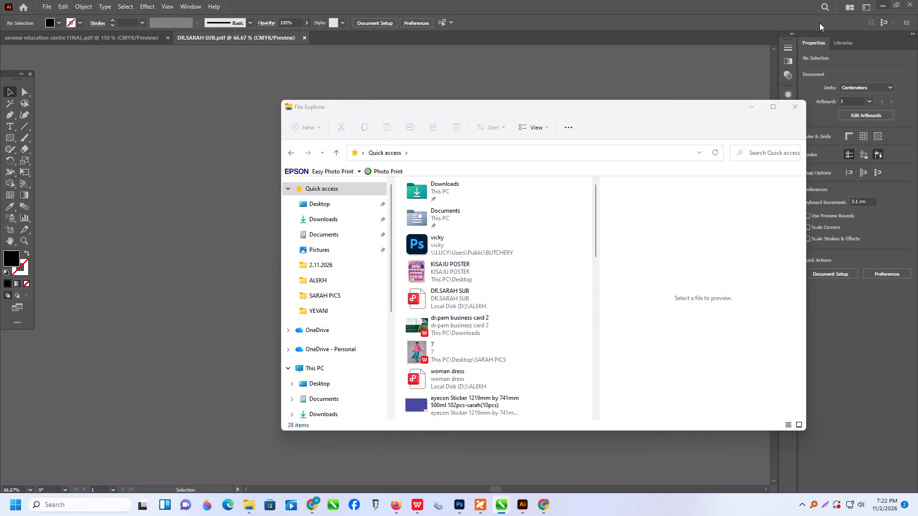
click(195, 250)
click(390, 508)
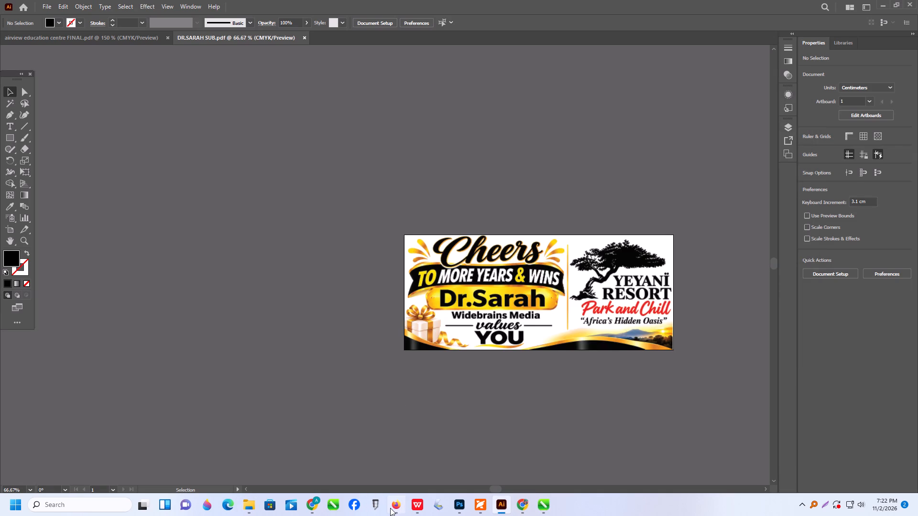
click(67, 105)
click(102, 118)
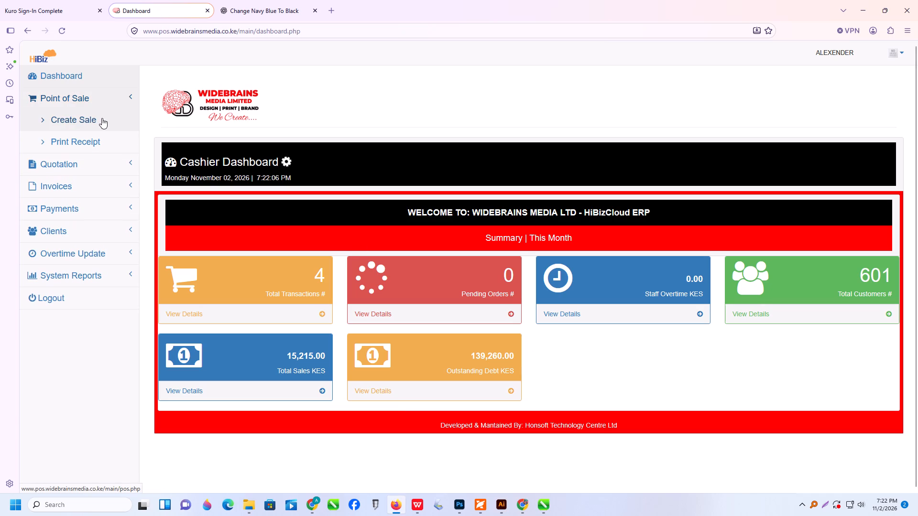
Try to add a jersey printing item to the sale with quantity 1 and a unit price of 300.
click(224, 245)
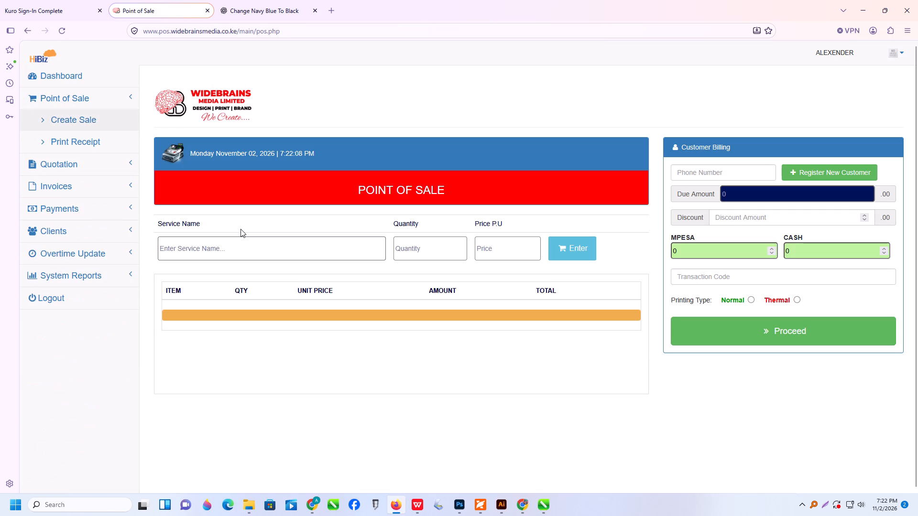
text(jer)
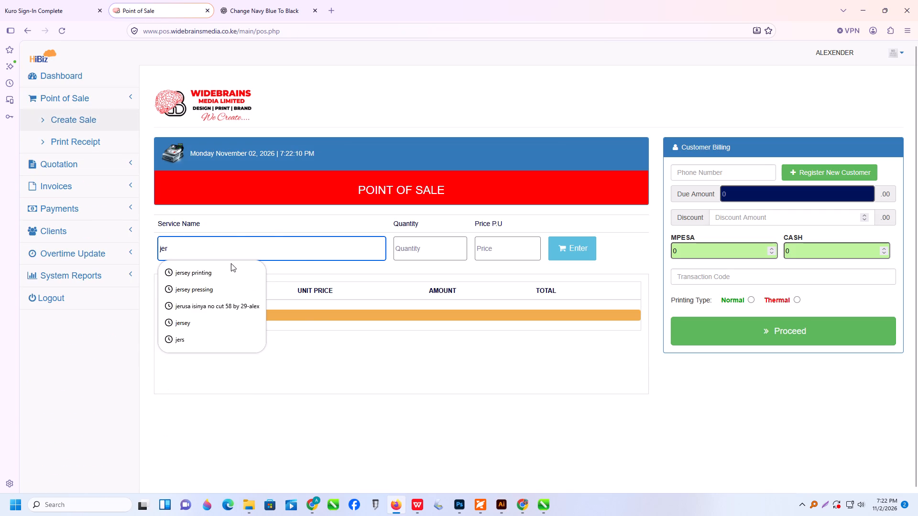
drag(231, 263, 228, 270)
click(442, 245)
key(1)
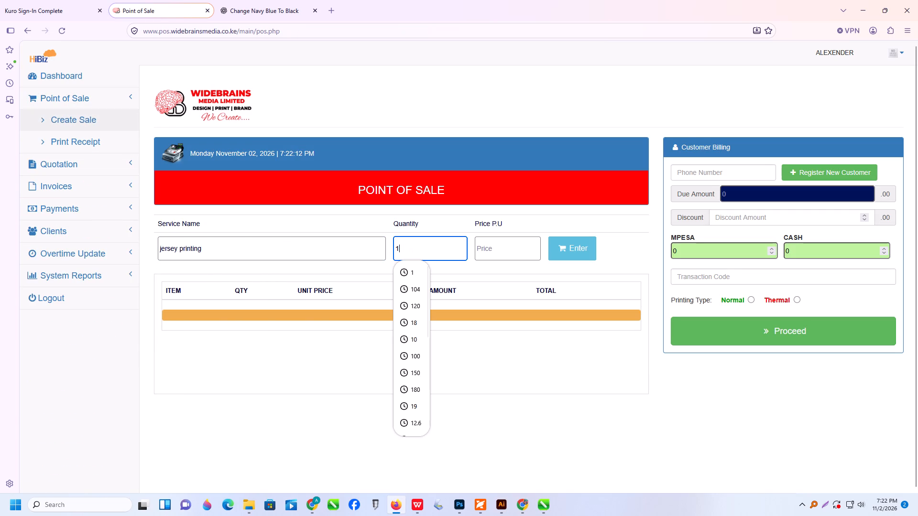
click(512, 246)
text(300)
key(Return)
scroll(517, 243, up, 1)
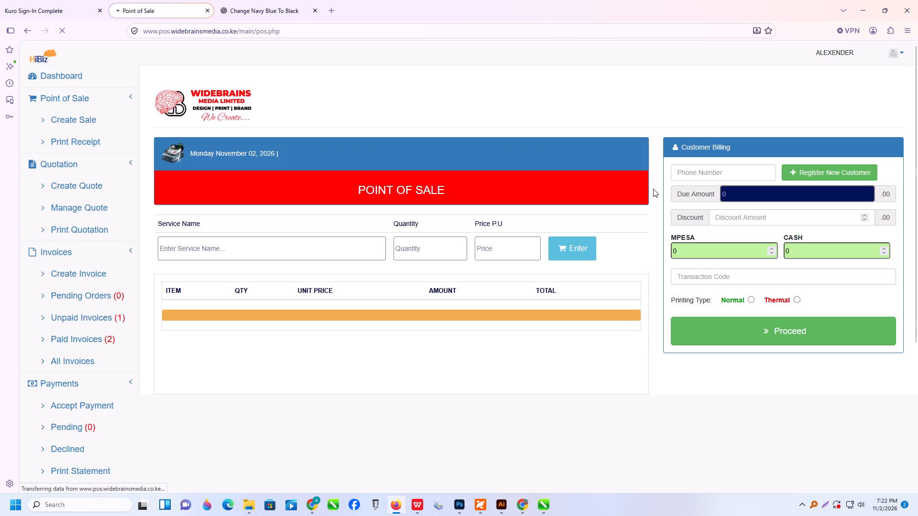
Add jersey printing to the empty sale with quantity 1 and a unit price of 300.
click(247, 251)
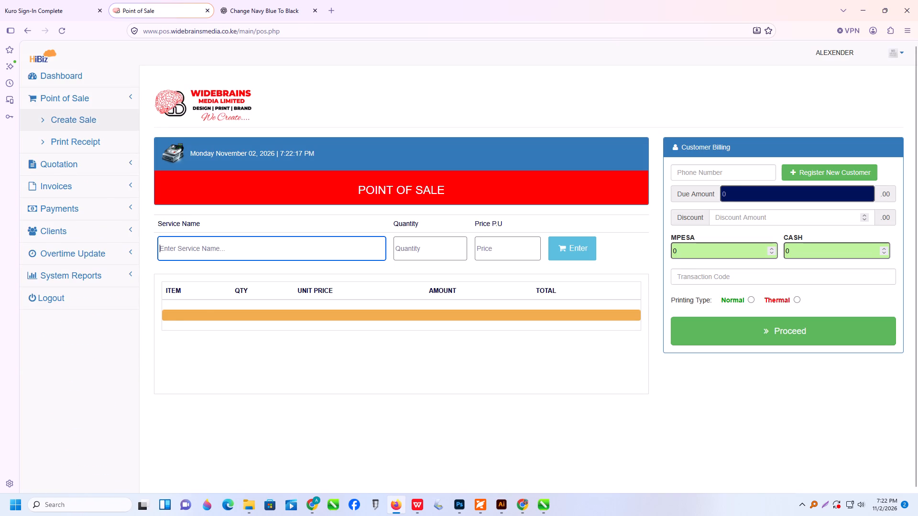
text(jer)
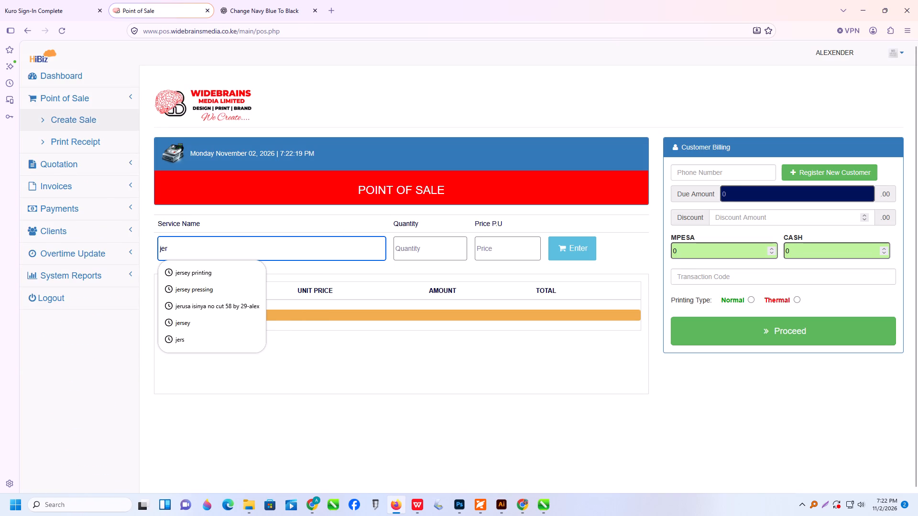
click(194, 269)
click(401, 258)
key(1)
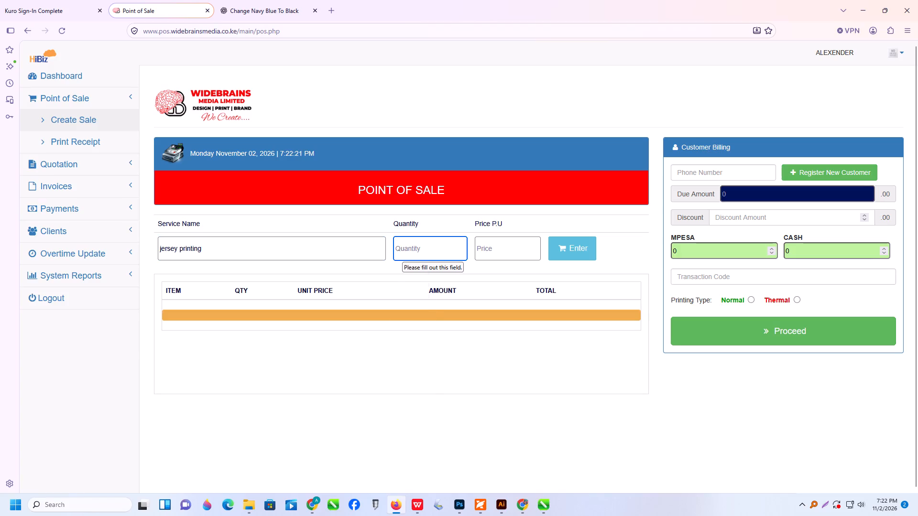
key(Tab)
text(300)
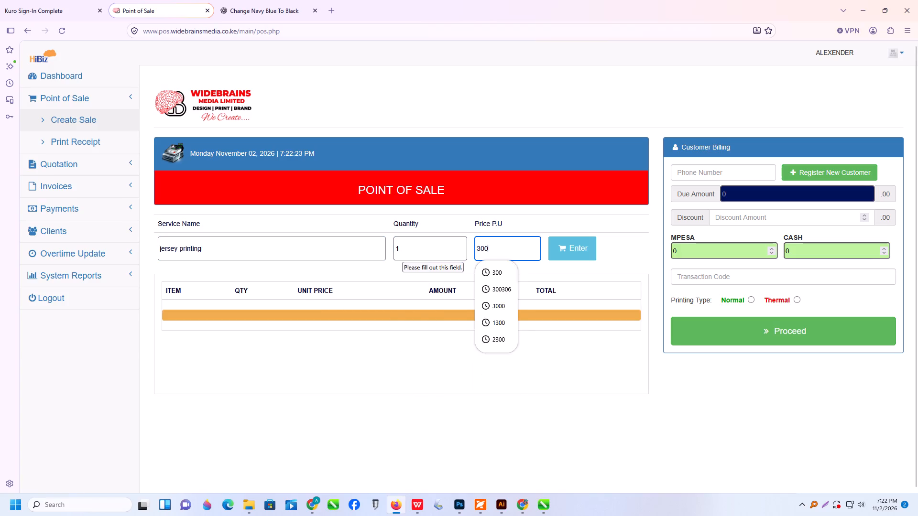
key(Return)
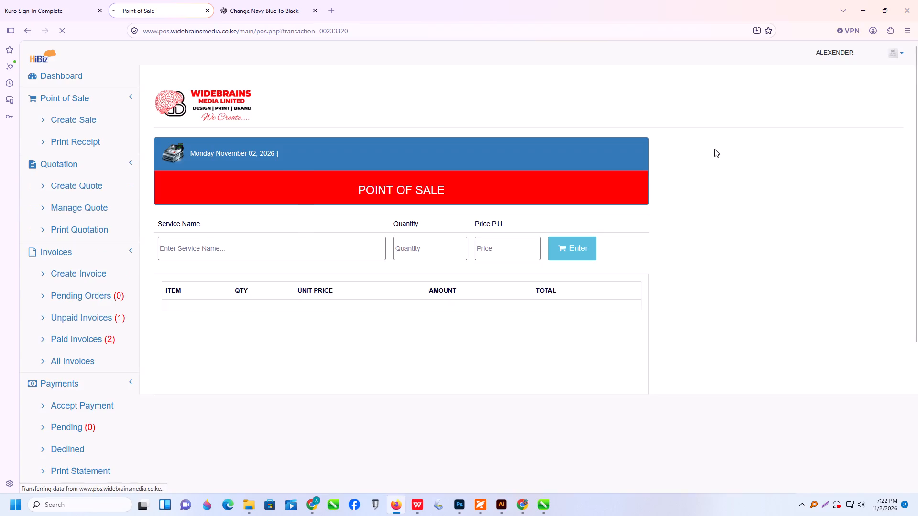
Bill the sale to Widebrains Media with discount 0, cash payment of 300 and normal printing, and issue the receipt.
click(722, 173)
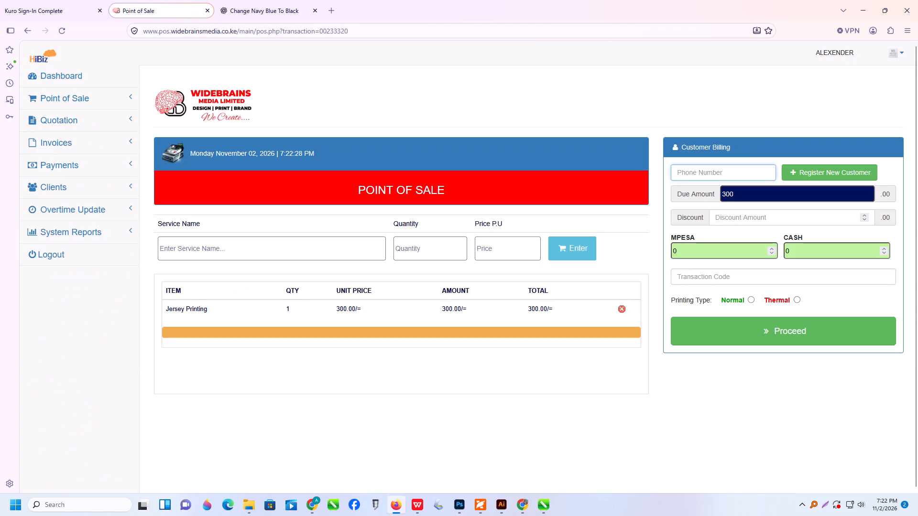
text(wide)
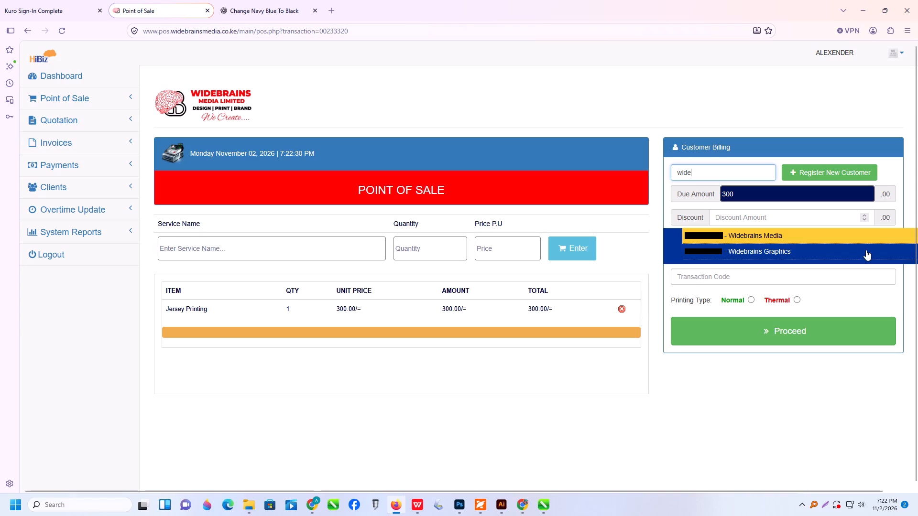
click(786, 228)
click(782, 236)
click(746, 214)
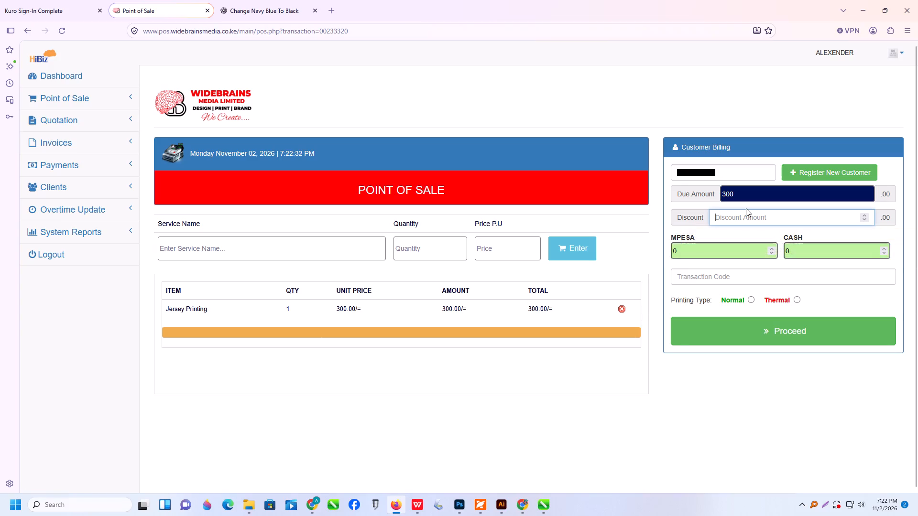
key(0)
drag(795, 249, 786, 253)
drag(786, 253, 755, 257)
text(300)
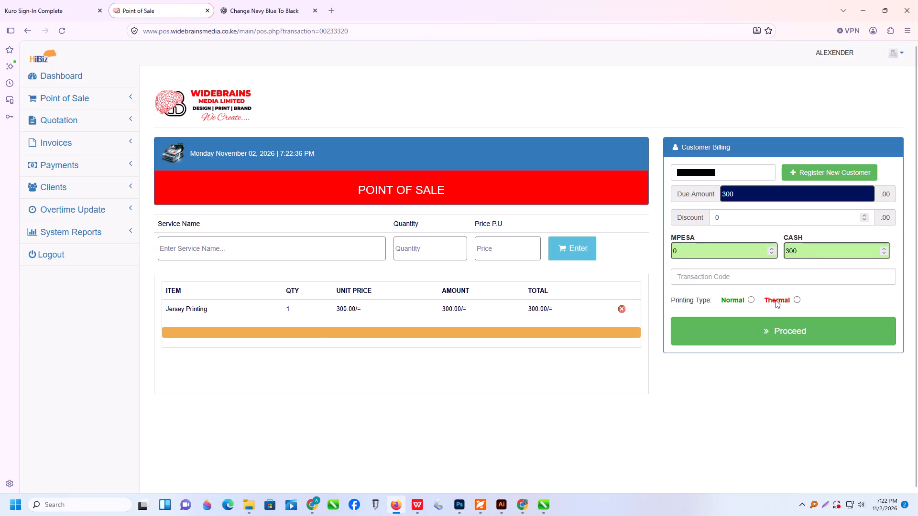
click(749, 300)
click(761, 329)
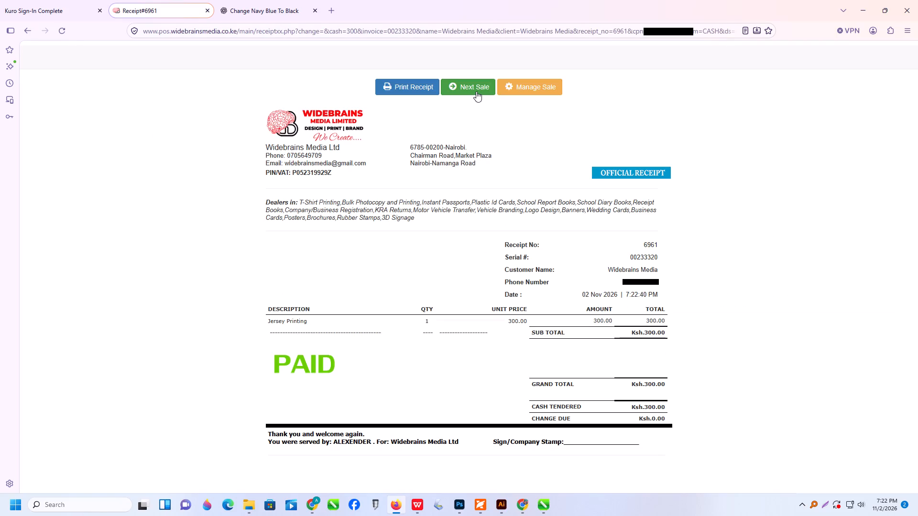
Start the next sale, ready for entering its service name.
click(476, 91)
click(192, 253)
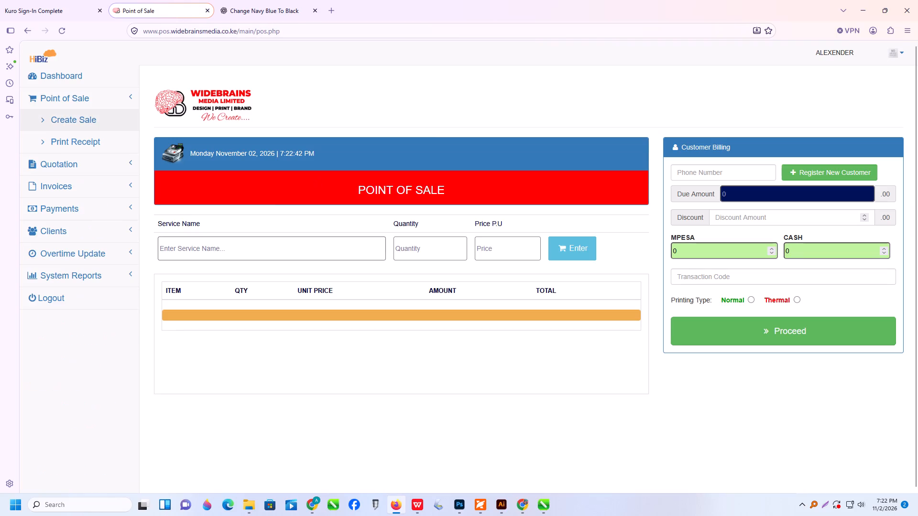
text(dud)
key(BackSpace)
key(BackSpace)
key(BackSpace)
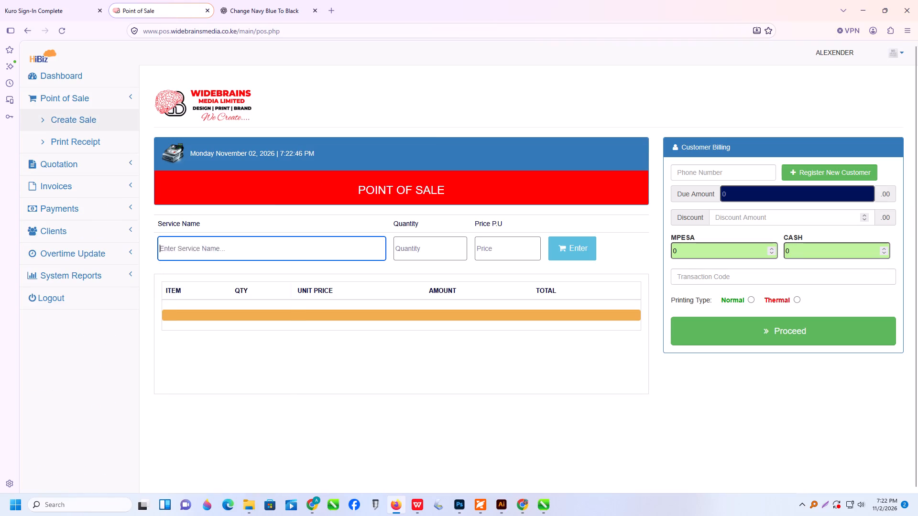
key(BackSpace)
Add tic tac to the sale with quantity 1 and a unit price of 50.
text(tic)
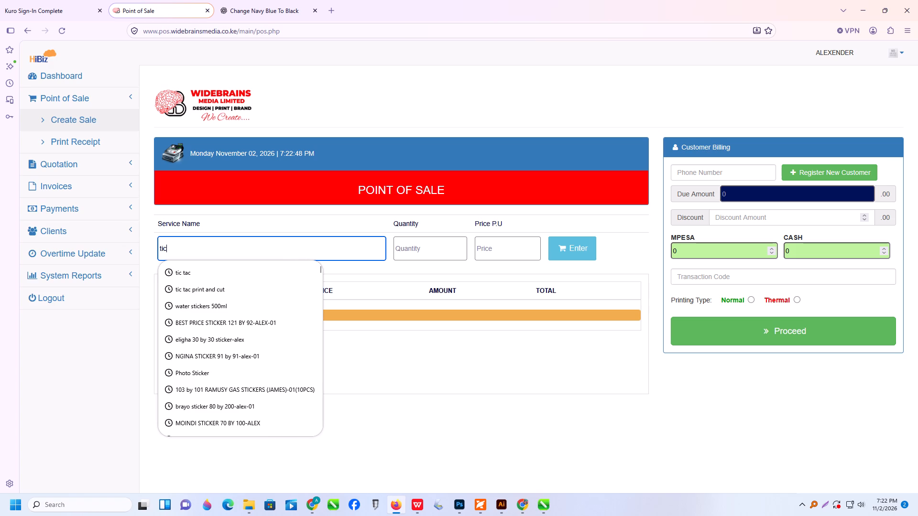
click(233, 273)
click(410, 246)
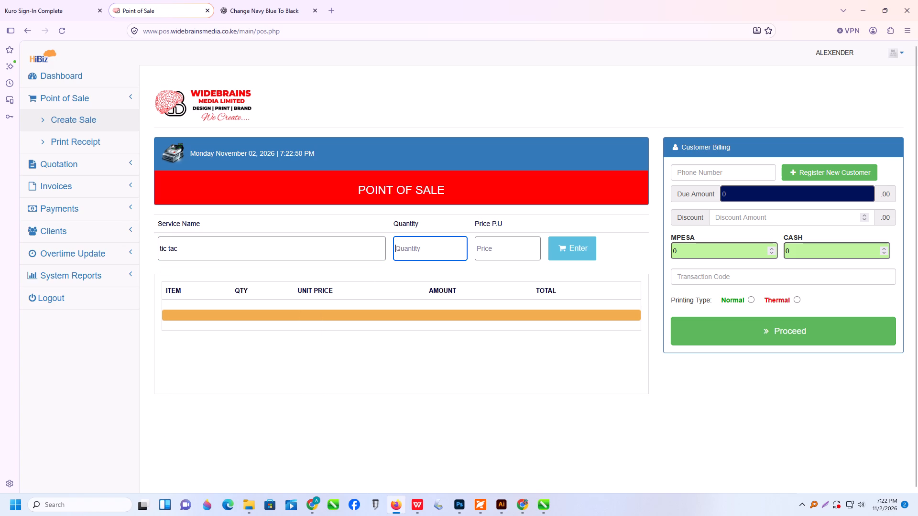
key(1)
key(Tab)
text(50)
key(Return)
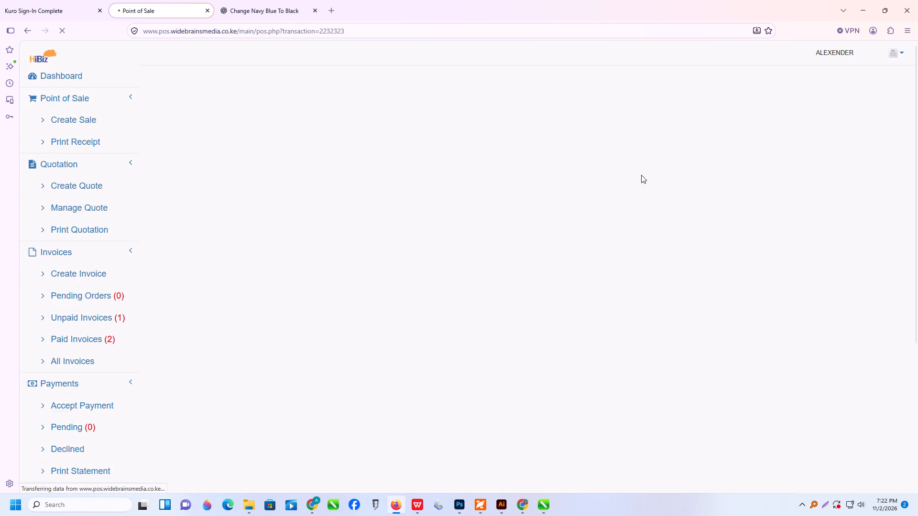
Bill the sale to the customer Dudu with discount 0, M-Pesa payment of 50 and normal printing, and issue the receipt.
click(716, 162)
click(711, 174)
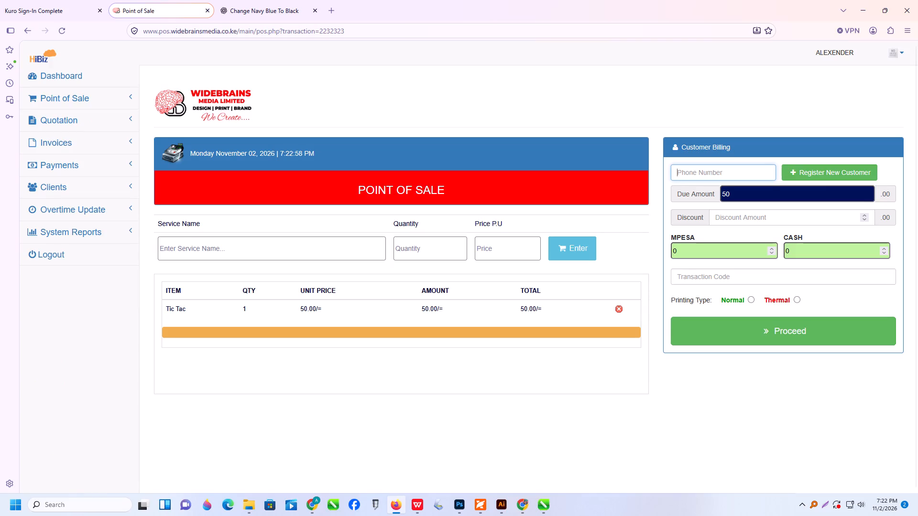
text(dudu)
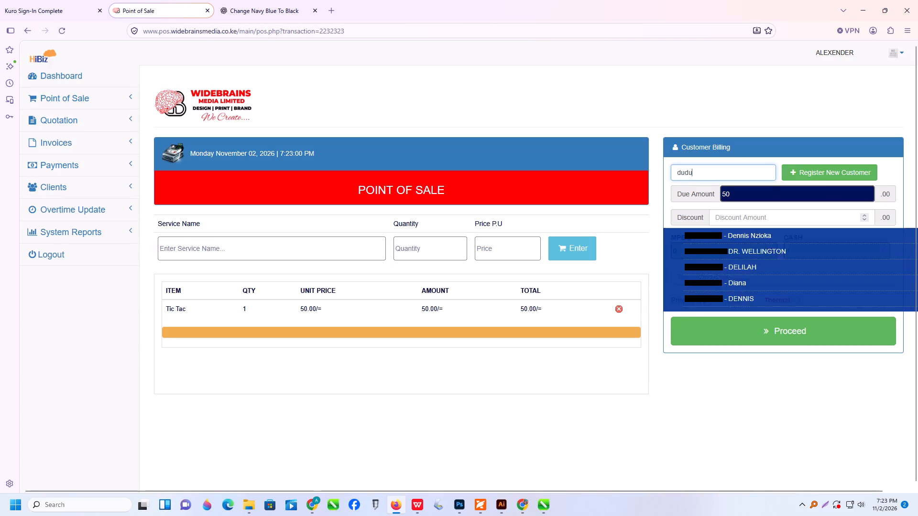
click(764, 234)
click(756, 221)
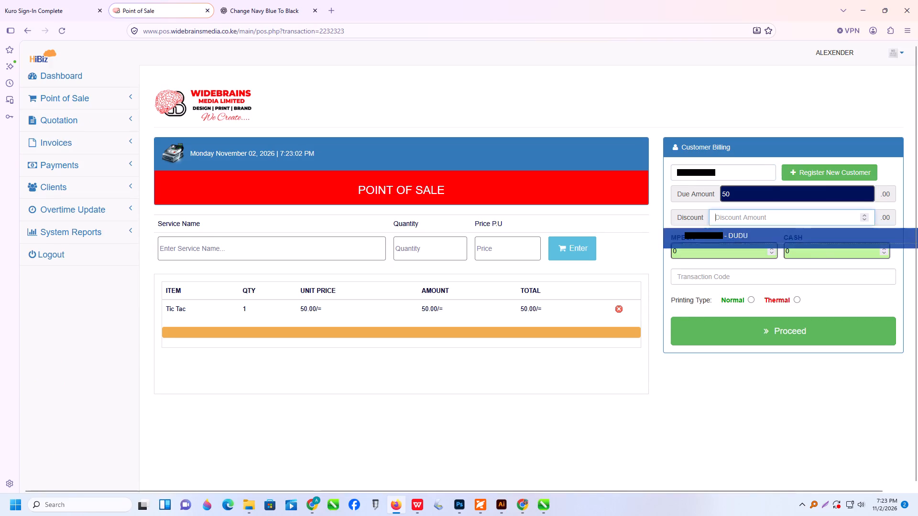
key(0)
drag(687, 248, 597, 248)
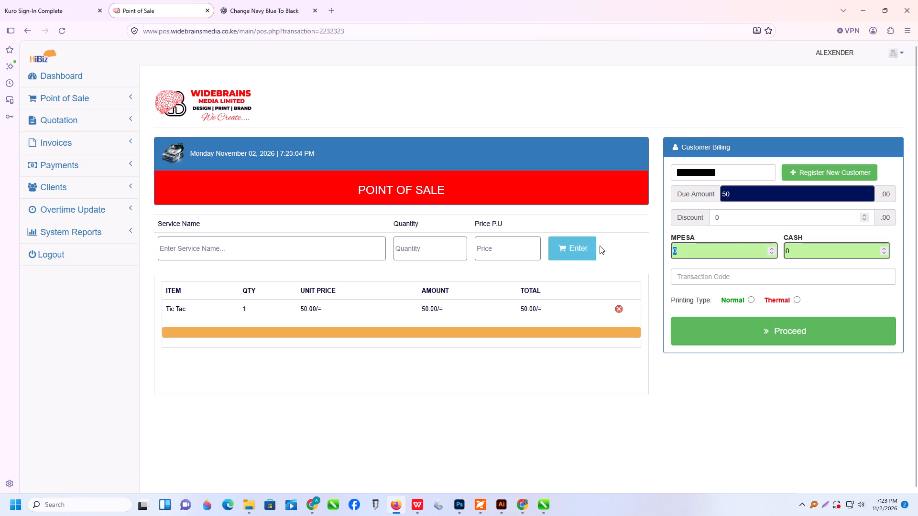
text(50)
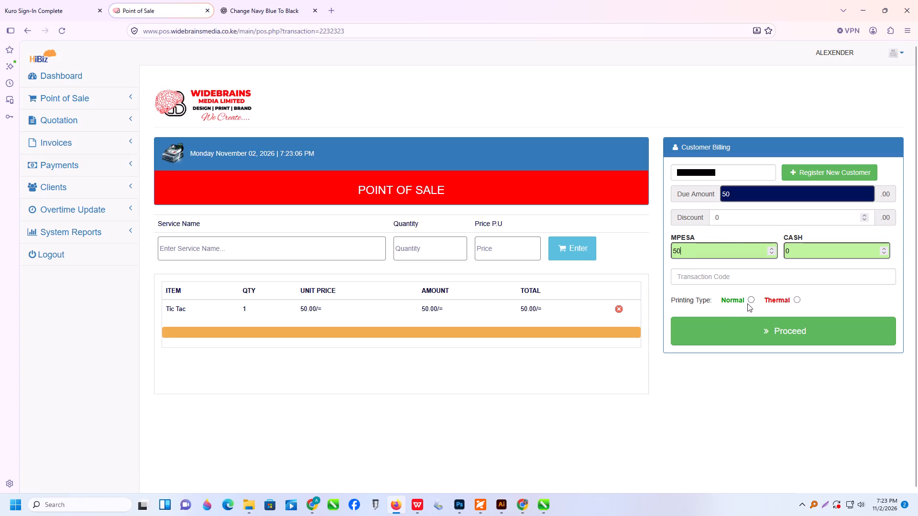
click(750, 302)
click(758, 330)
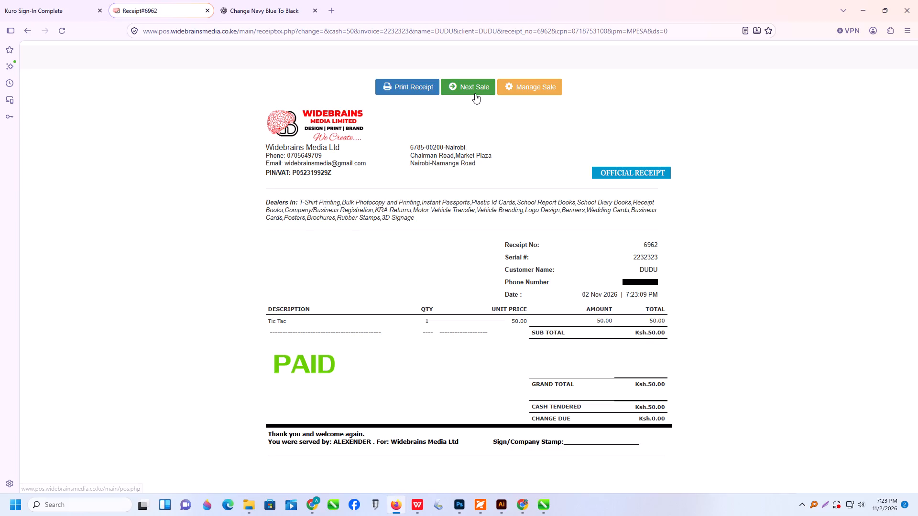
Leave the finished receipt and return to the cashier dashboard to view the month's summary.
click(475, 93)
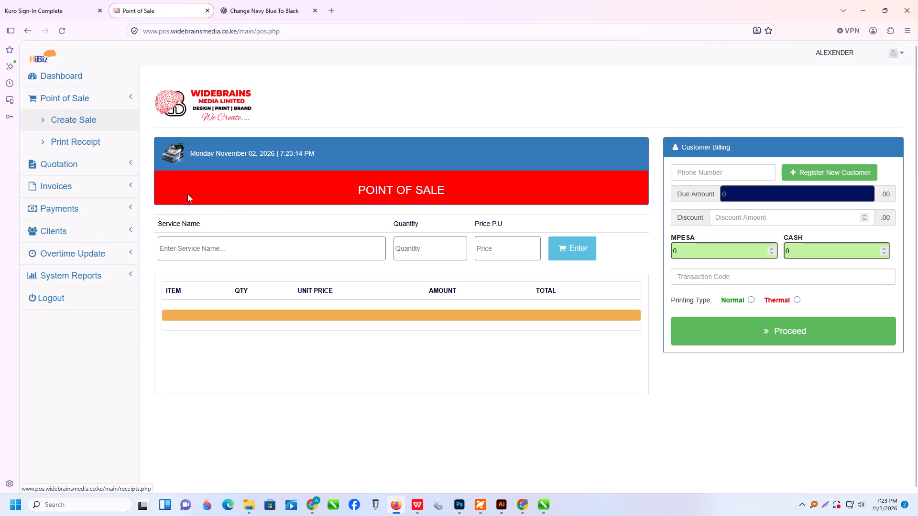
click(258, 251)
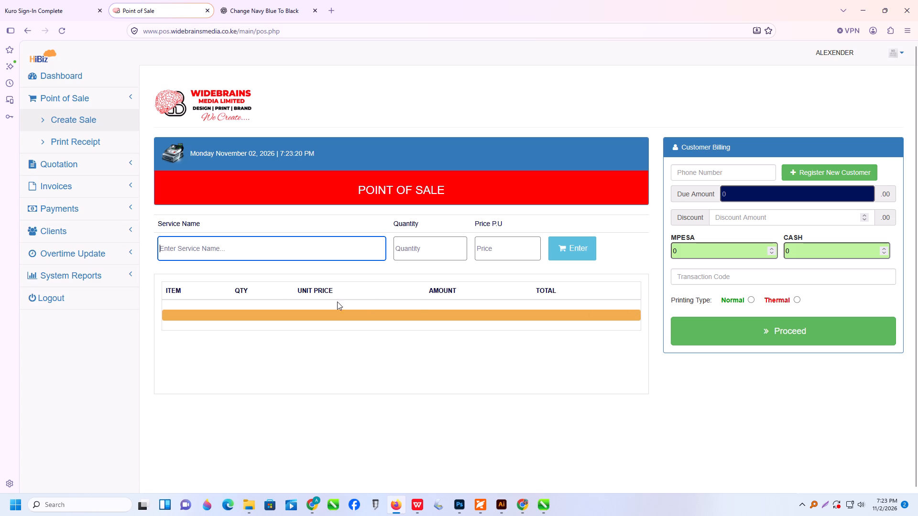
click(91, 83)
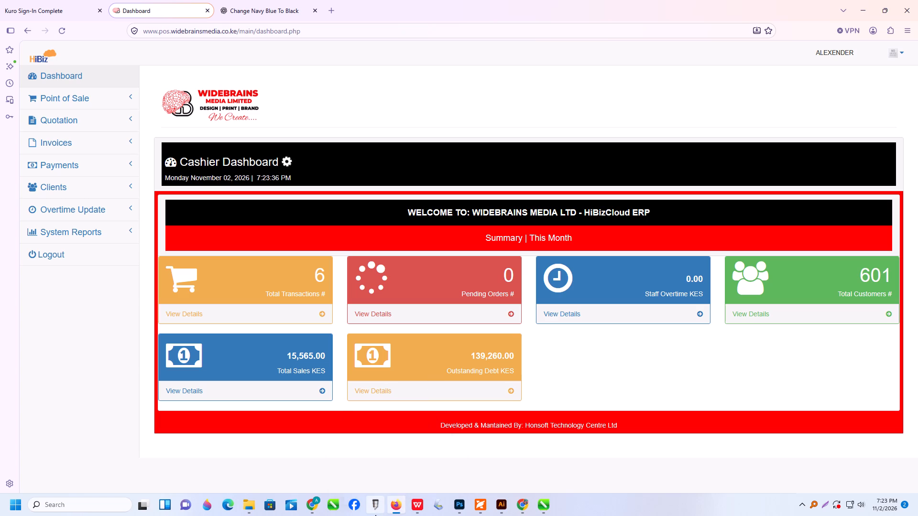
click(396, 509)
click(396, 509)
View the open invoices behind the outstanding debt figure, and put the browser away.
click(509, 389)
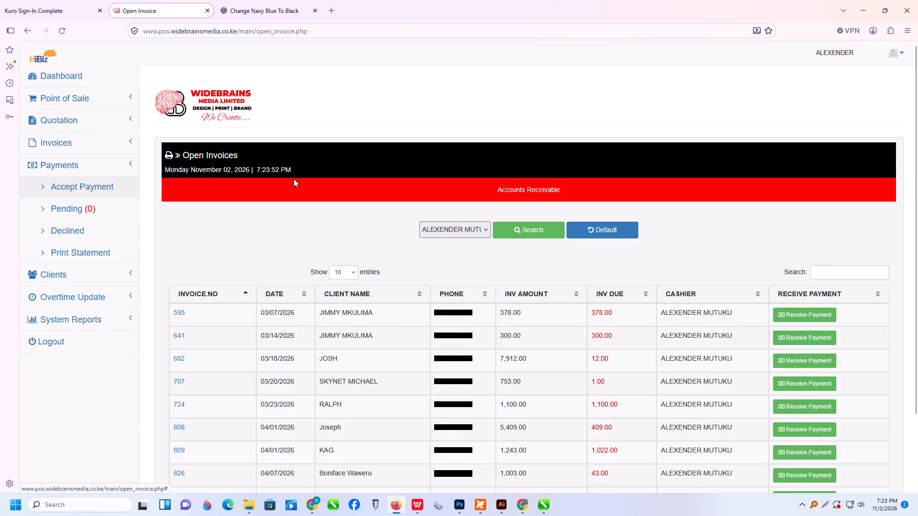
click(862, 17)
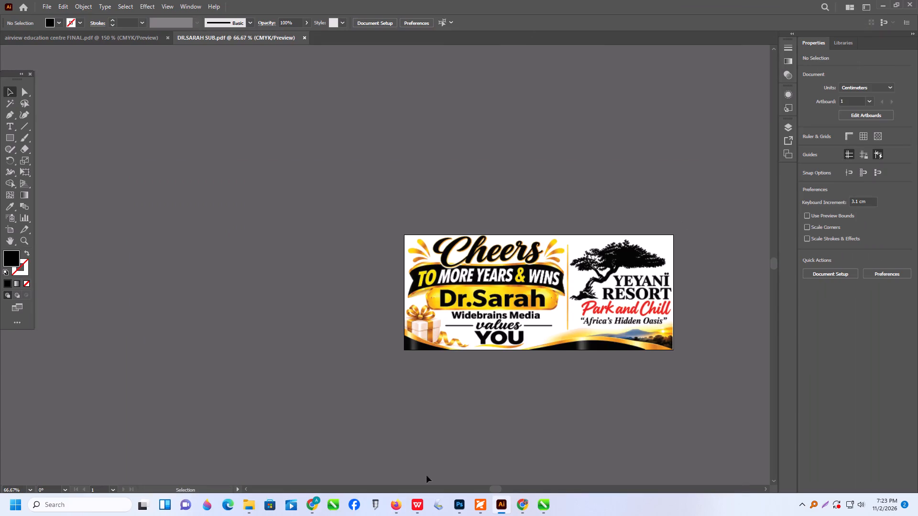
Switch back to the browser and open a new sale in the HiBiz point of sale.
click(400, 502)
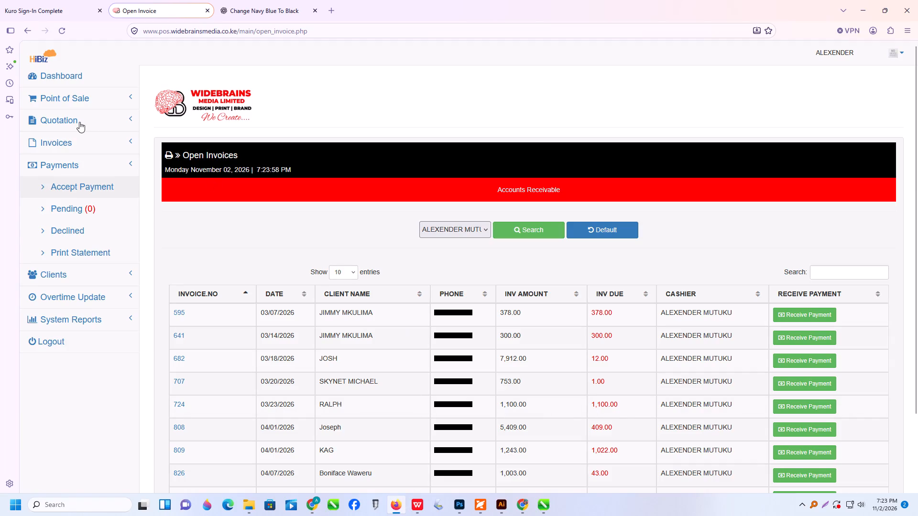
click(79, 122)
click(98, 145)
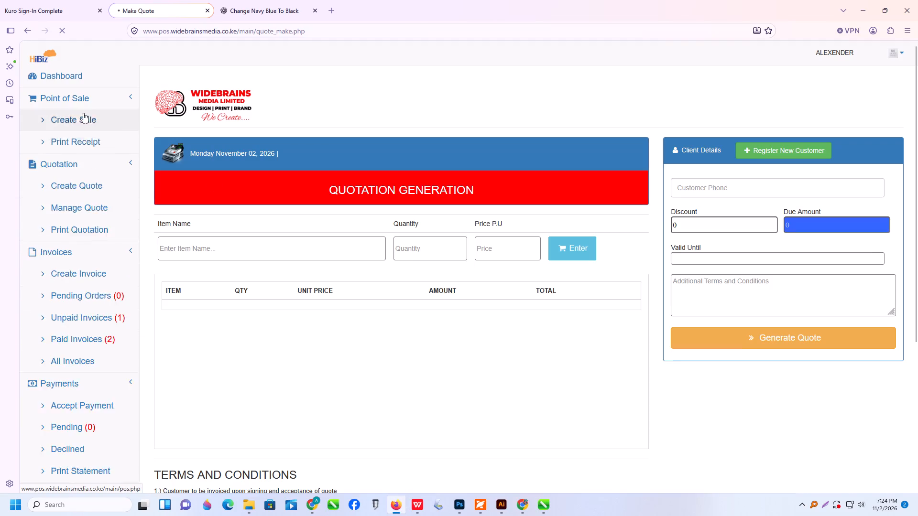
click(85, 104)
click(103, 121)
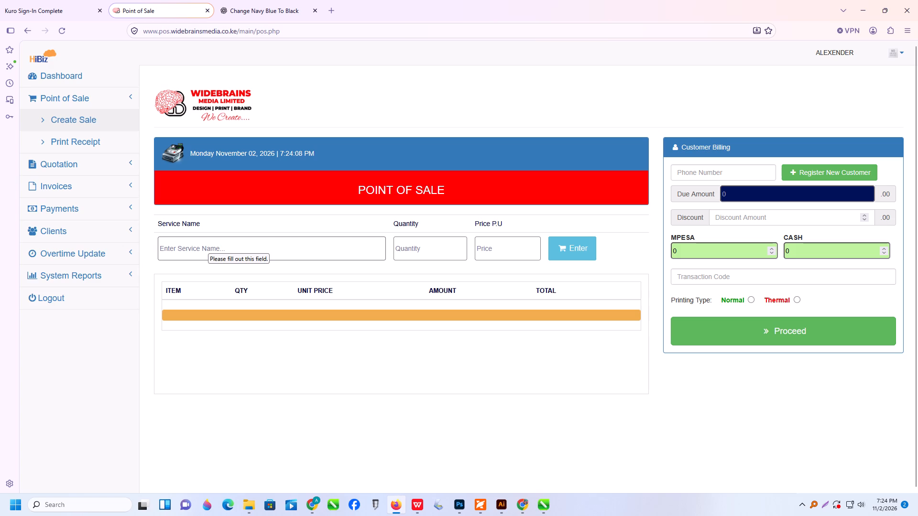
Add the service "poste" to the sale with quantity 1 and a unit price of 500.
click(196, 252)
text(pi)
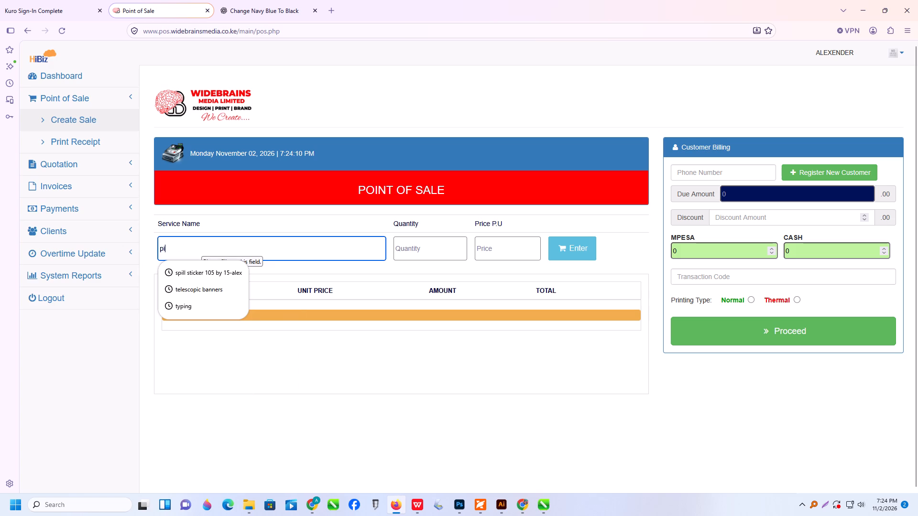
key(BackSpace)
text(oste)
drag(208, 270, 215, 270)
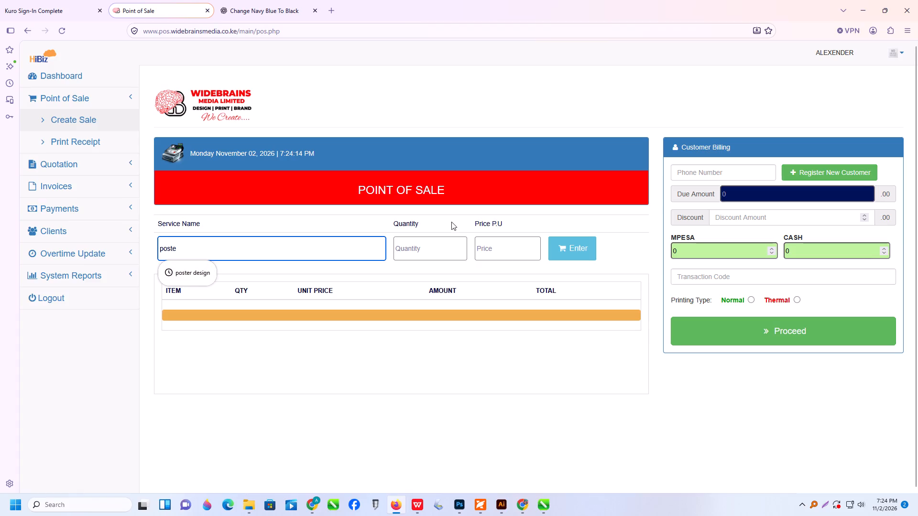
click(426, 246)
key(1)
click(511, 249)
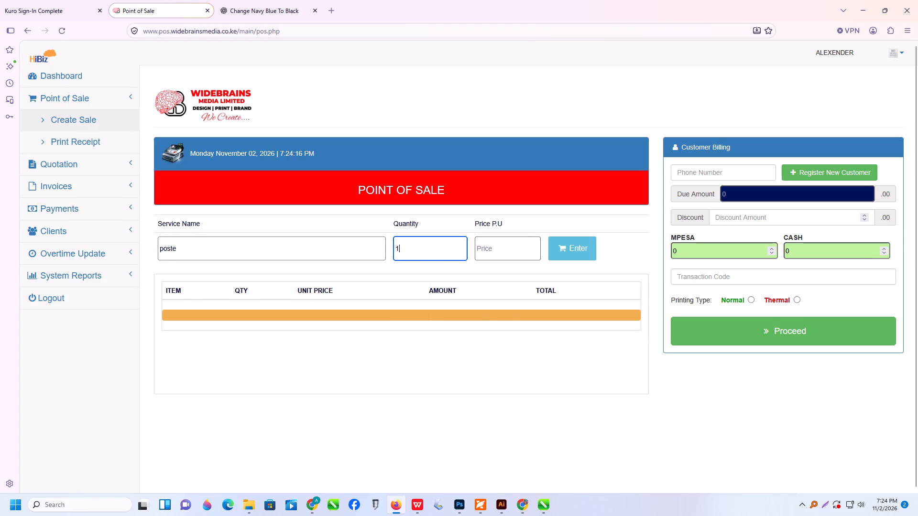
text(500)
key(Return)
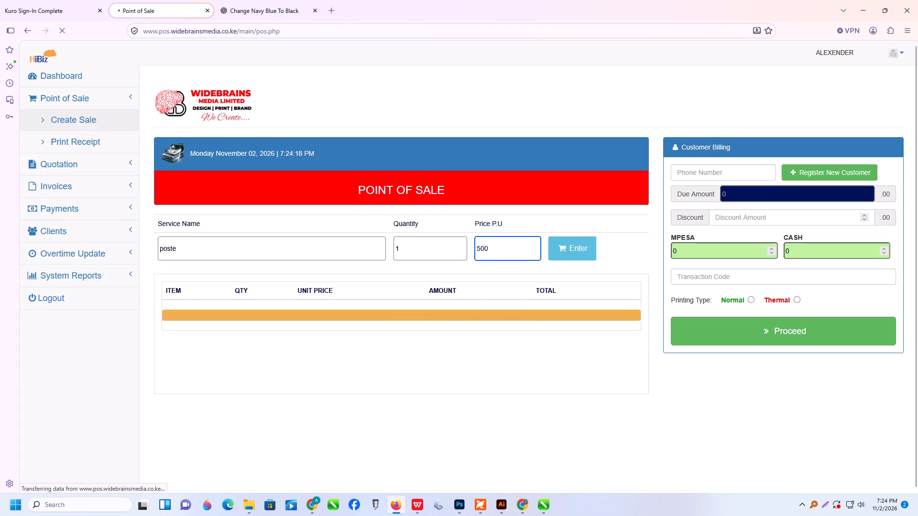
Search the registered customers for "simi" in the customer billing section, and clear the search.
click(698, 170)
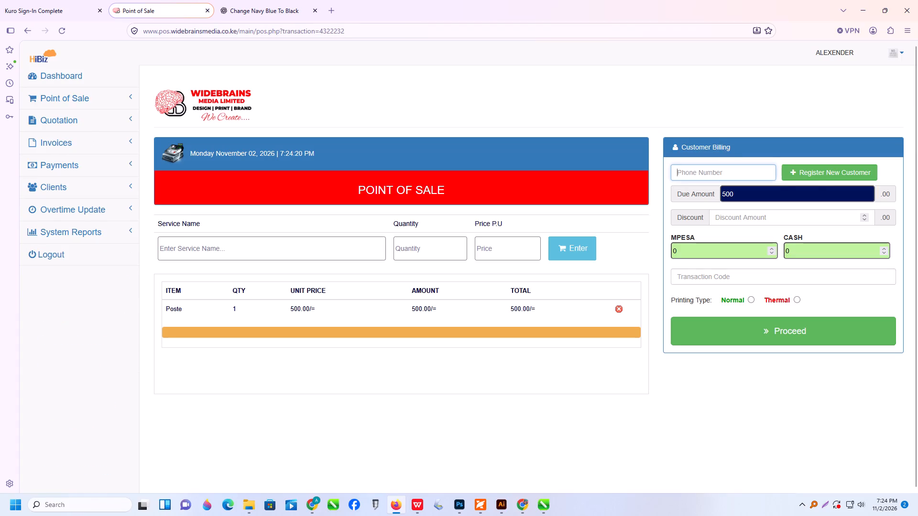
text(simi)
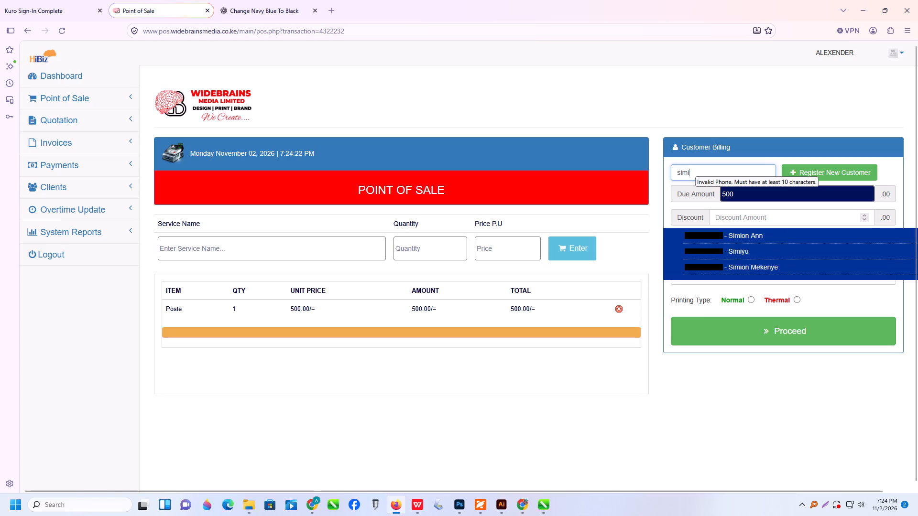
key(BackSpace)
key(BackSpace)
key(BackSpace)
key(BackSpace)
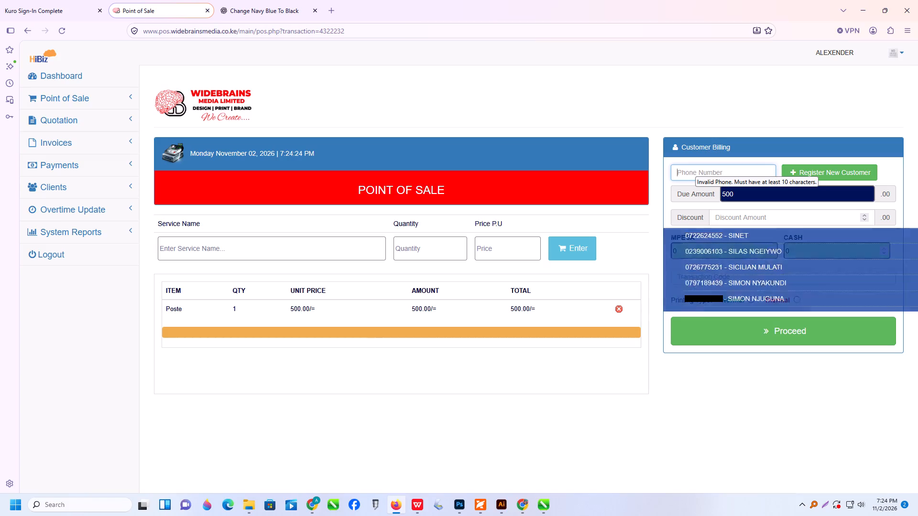
Search the billing customers for "rev", narrow it to "rev si", and clear the search.
text(re)
key(v)
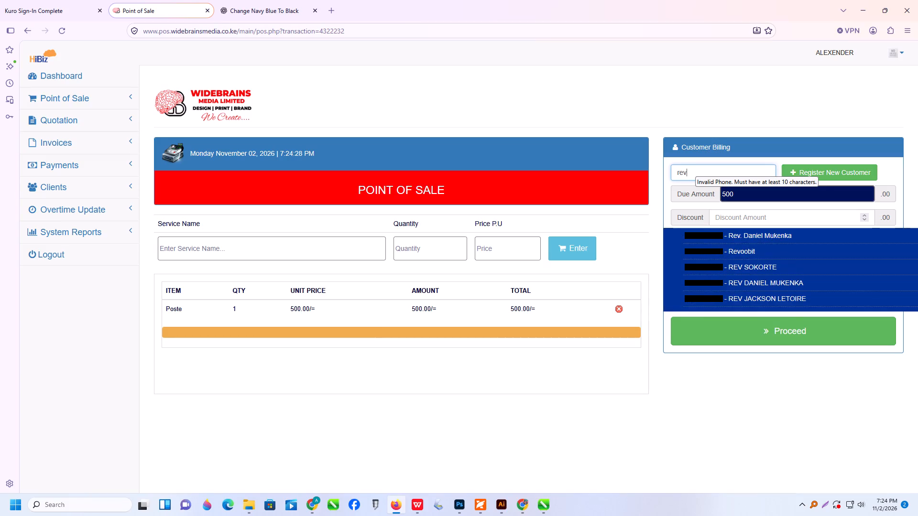
key(space)
key(s)
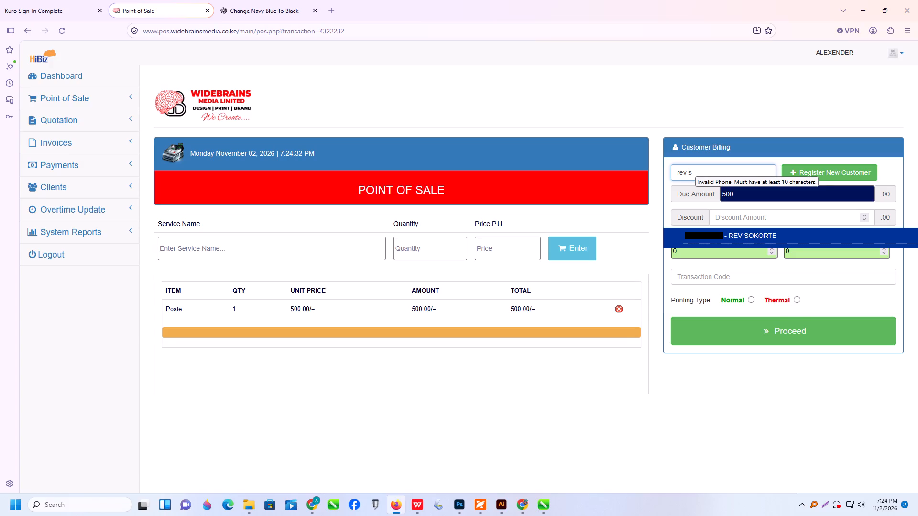
key(i)
key(BackSpace)
key(BackSpace)
key(BackSpace)
key(BackSpace)
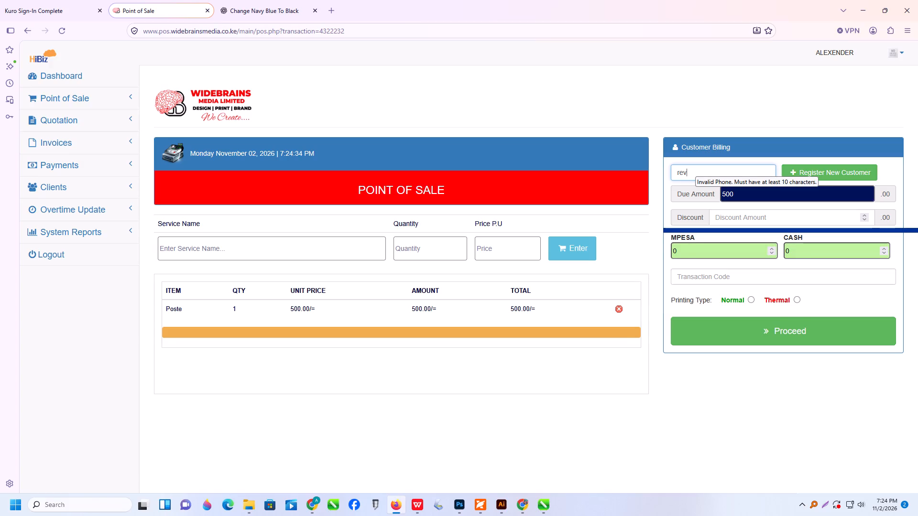
key(BackSpace)
key(BackSpace)
key(BackSpace)
Search the billing customers for "bish", and try other spellings starting with "bs".
text(bish)
key(BackSpace)
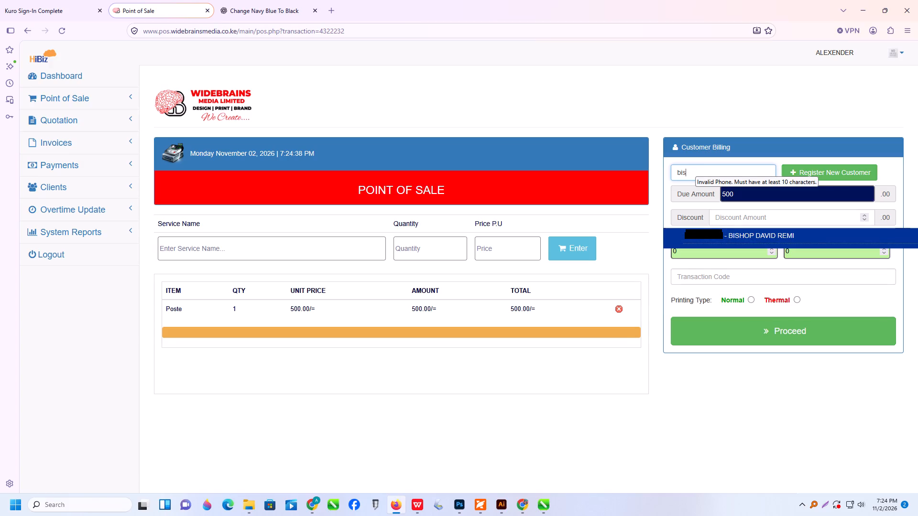
key(BackSpace)
key(BackSpace)
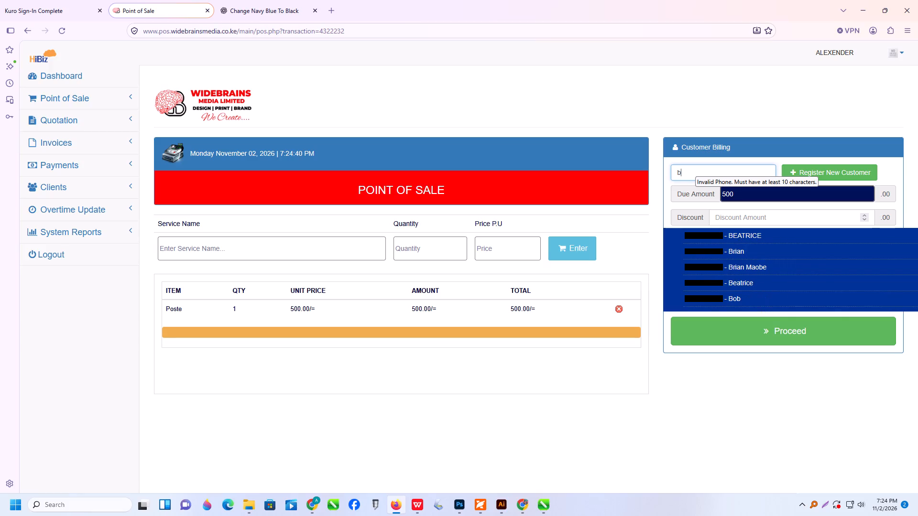
text(so)
key(BackSpace)
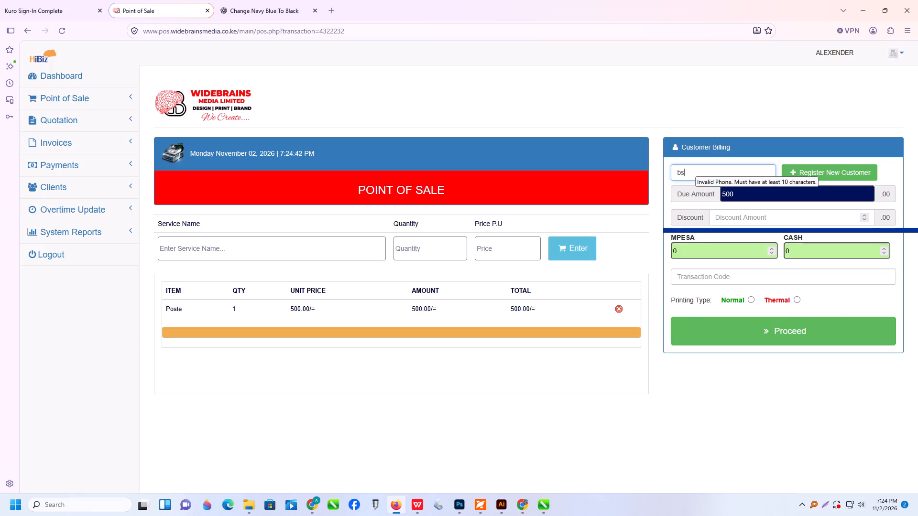
key(b)
key(BackSpace)
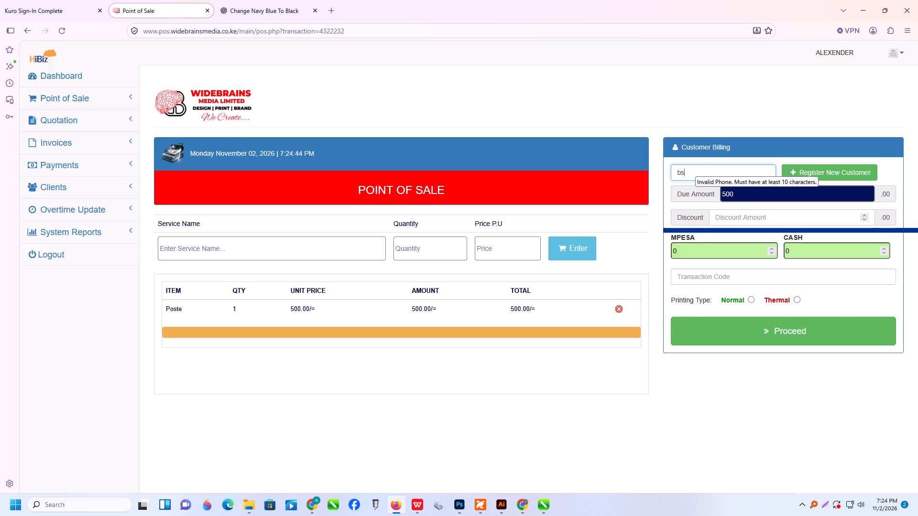
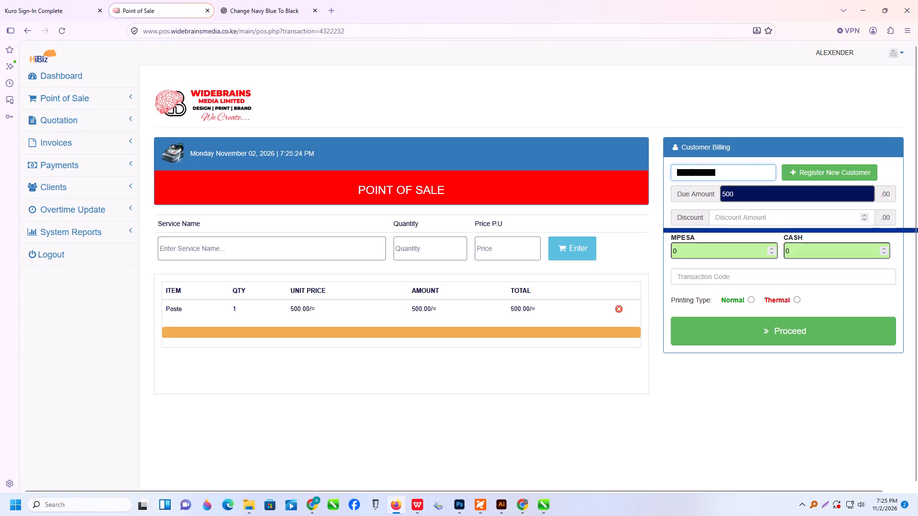
Bill the poster sale to the matching registered customer with discount 0, MPESA payment of 500 and Normal printing, and complete the sale.
click(740, 238)
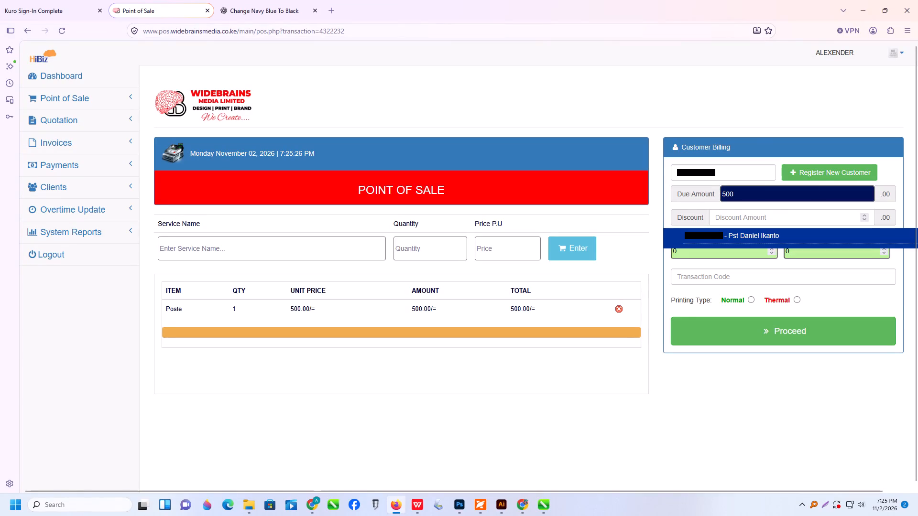
click(725, 213)
key(0)
drag(691, 253, 574, 266)
text(500)
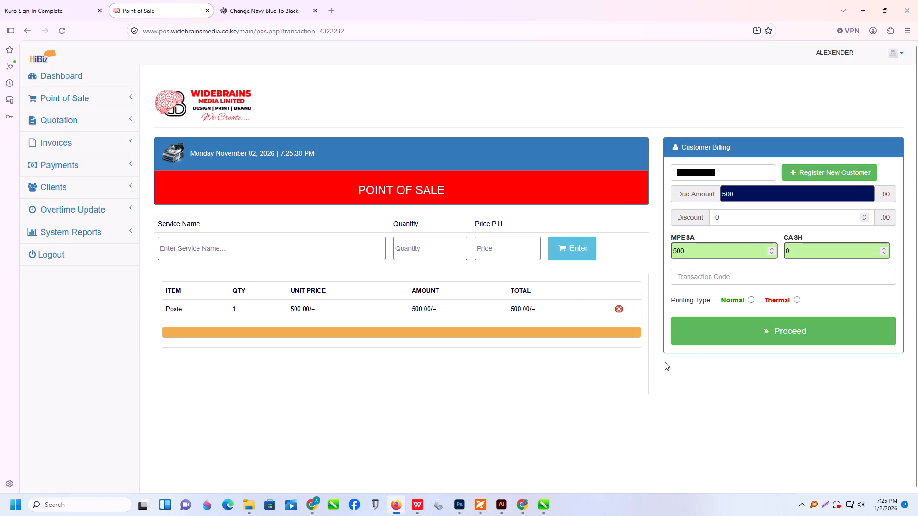
click(749, 302)
click(769, 326)
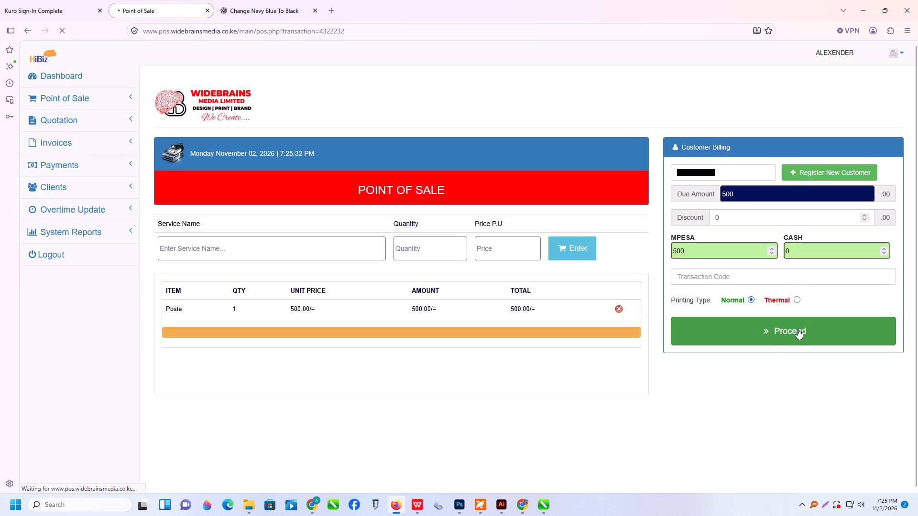
click(482, 90)
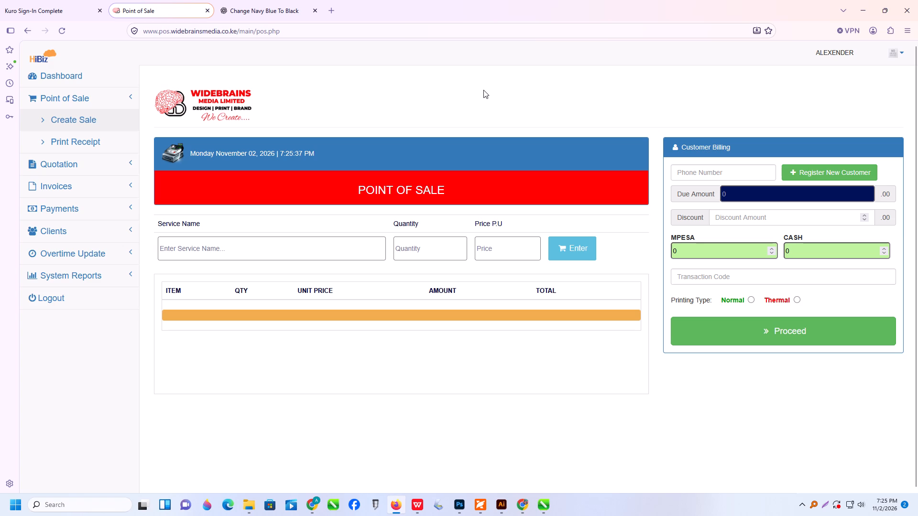
From the dashboard, open the outstanding debt details, examine pages 12 and 11 of the open invoices, and return to the dashboard.
click(68, 84)
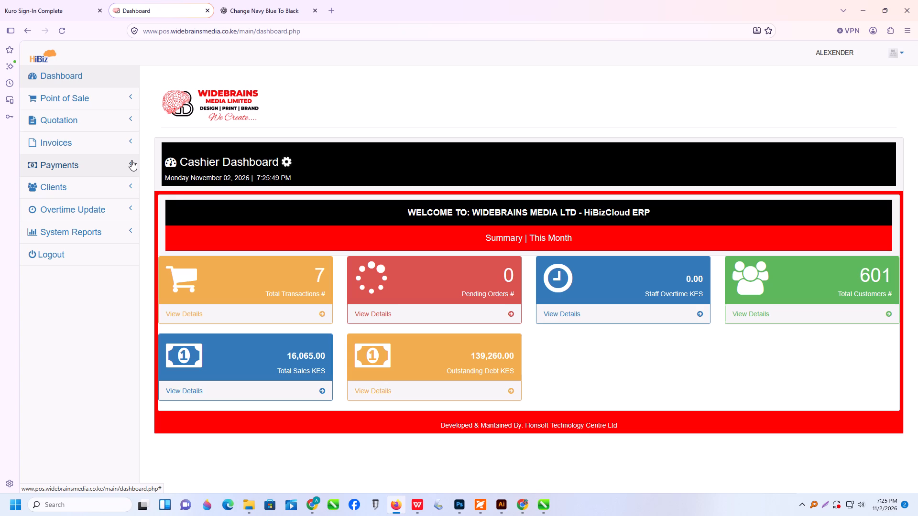
click(512, 388)
scroll(529, 355, down, 2)
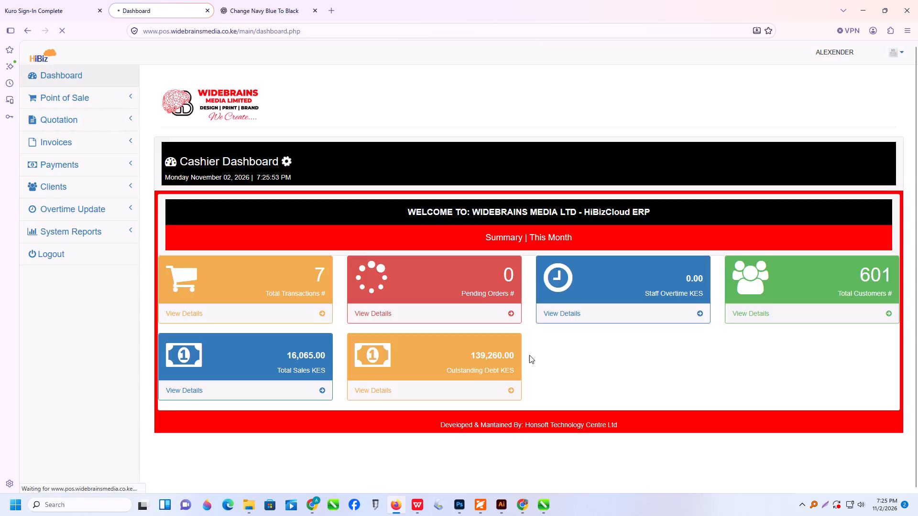
scroll(749, 409, down, 4)
scroll(868, 427, down, 2)
click(853, 455)
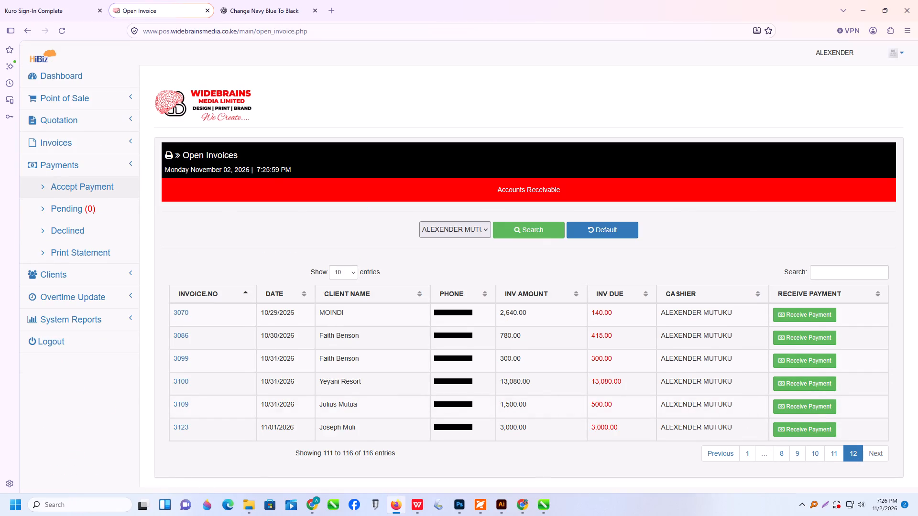
click(837, 452)
scroll(685, 445, down, 1)
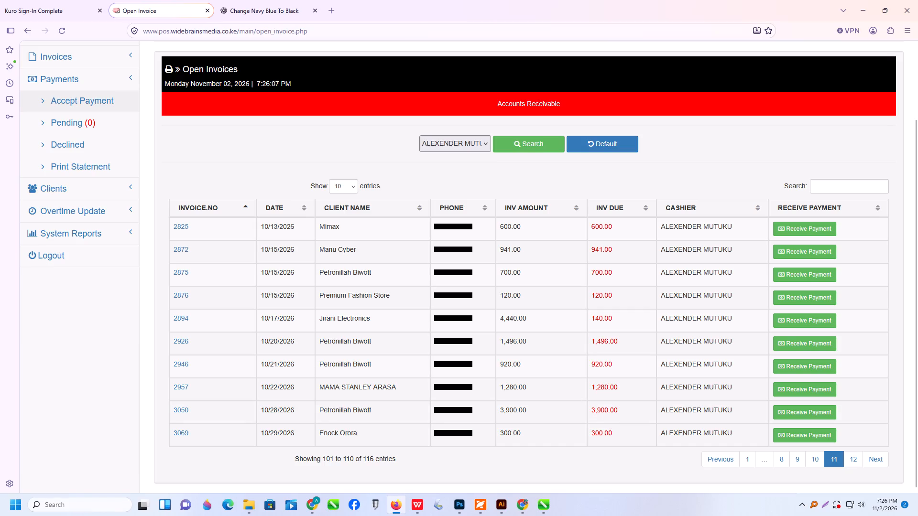
scroll(91, 178, up, 3)
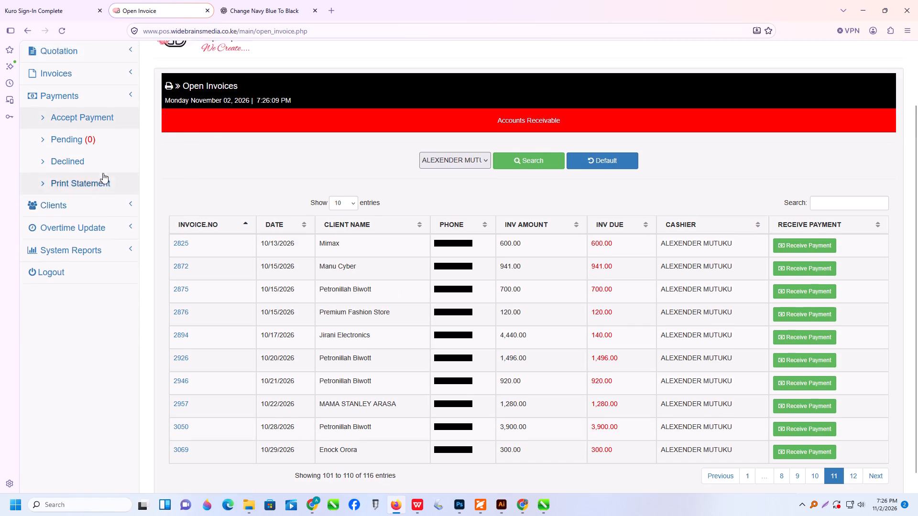
scroll(103, 173, up, 4)
click(100, 82)
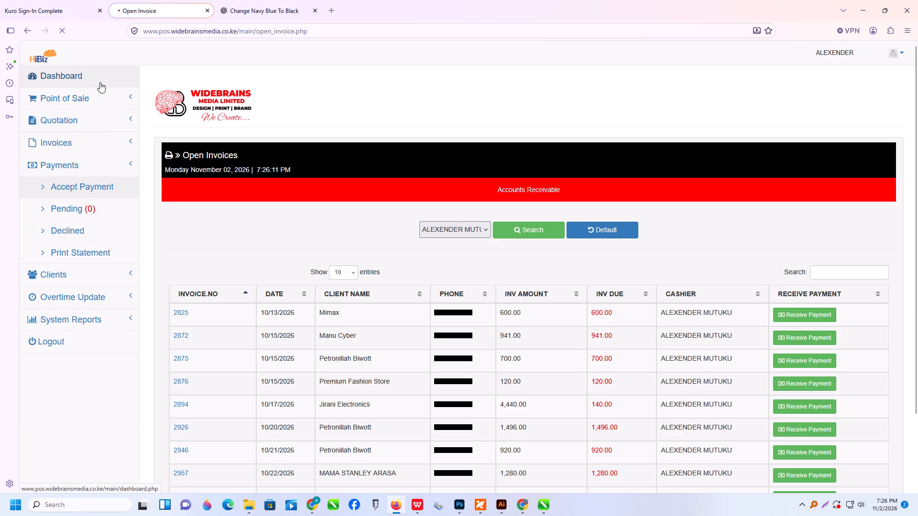
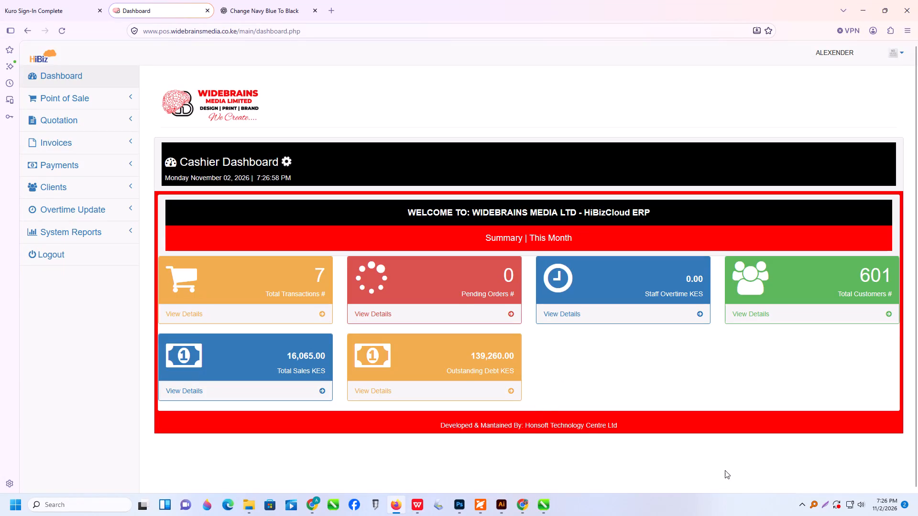
Show the hidden background apps in the Windows system tray.
click(806, 504)
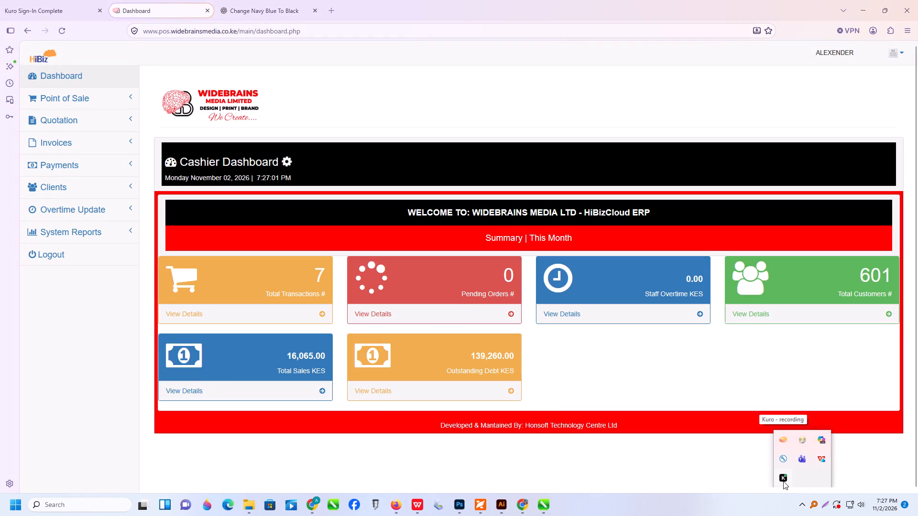
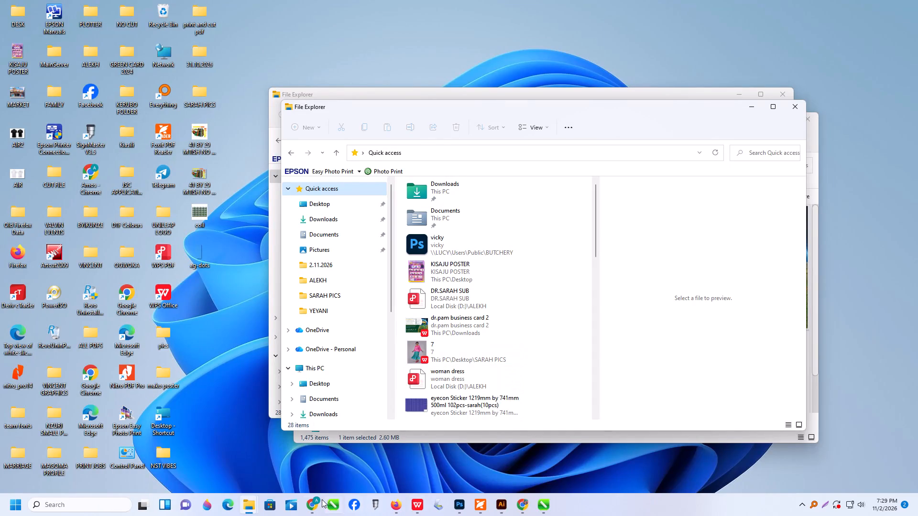
Close all the open File Explorer windows, including the Downloads folder.
click(245, 501)
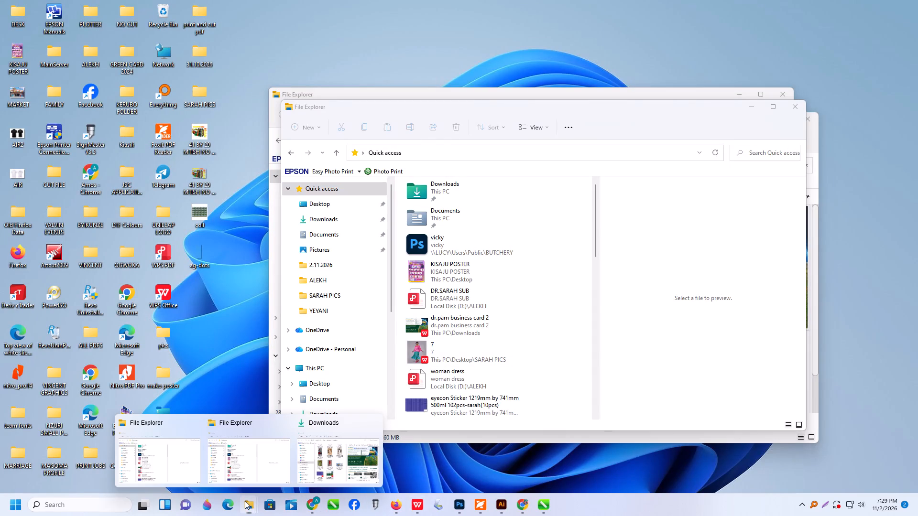
click(231, 484)
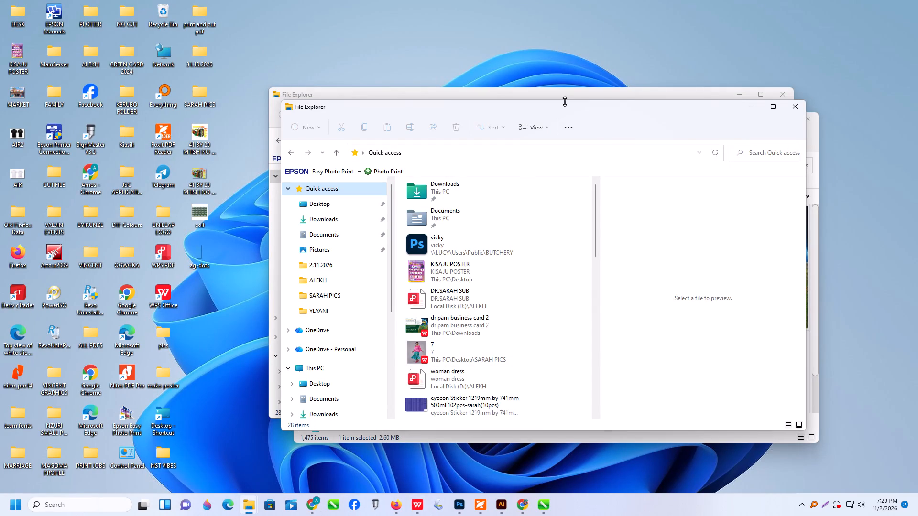
click(792, 107)
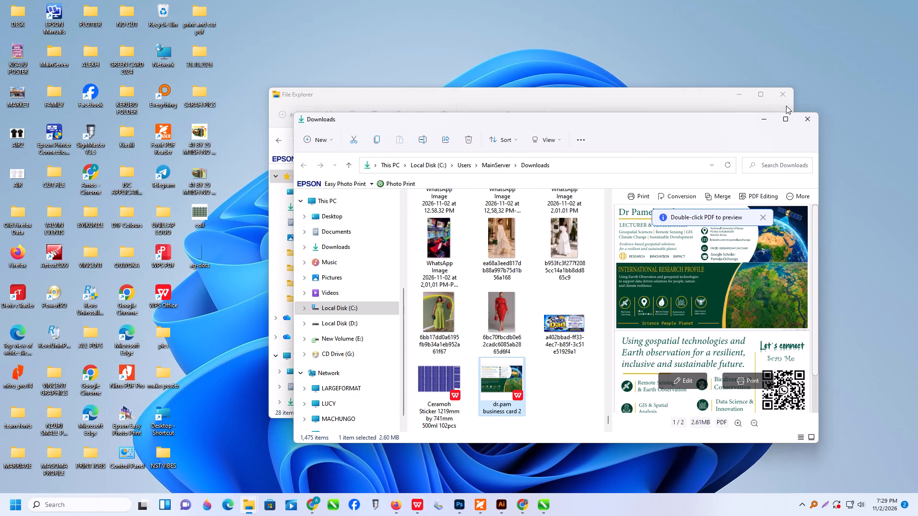
click(814, 119)
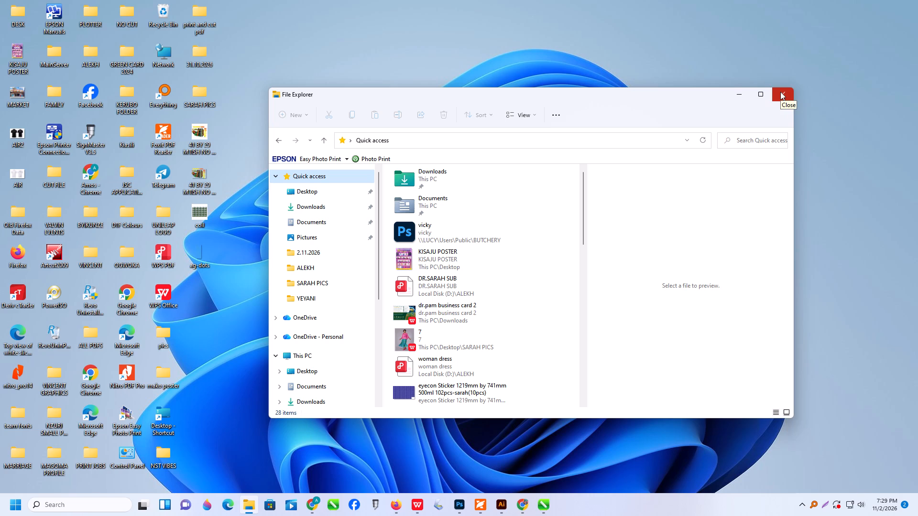
click(780, 92)
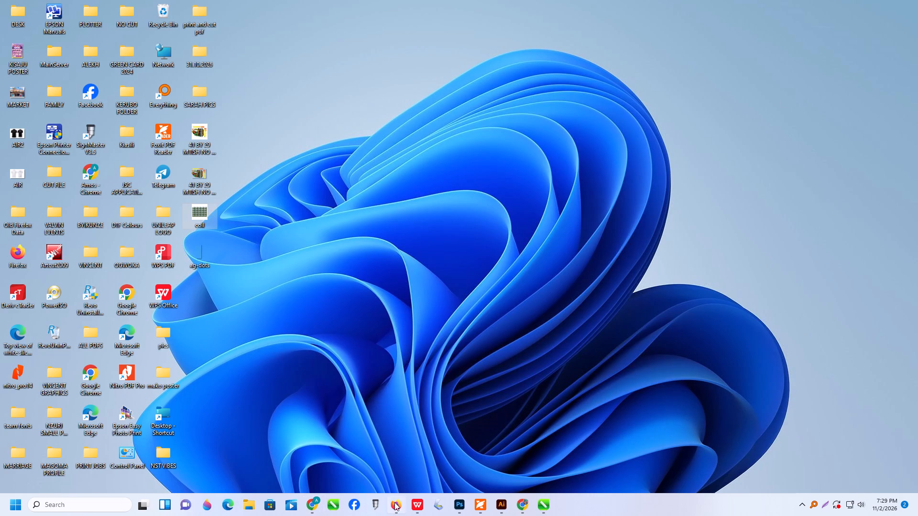
Switch to the HiBiz point-of-sale page in Firefox and open its dashboard.
click(396, 481)
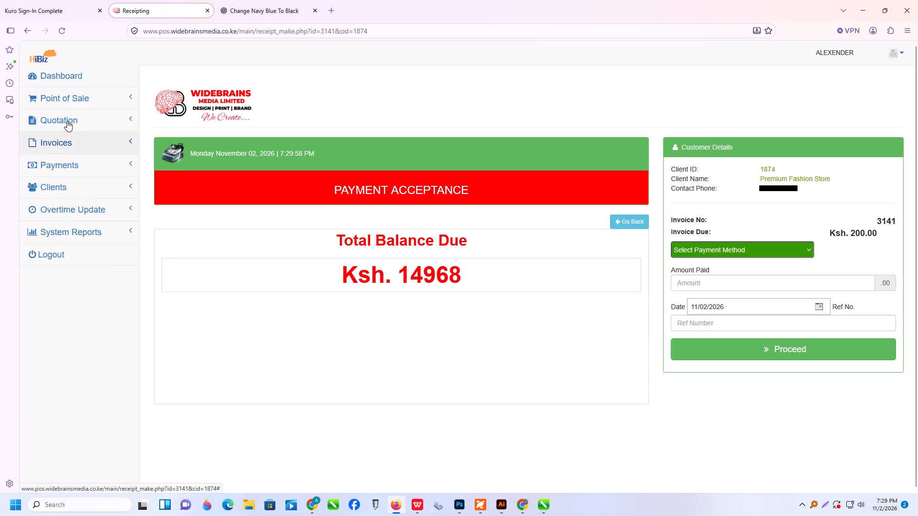
click(72, 79)
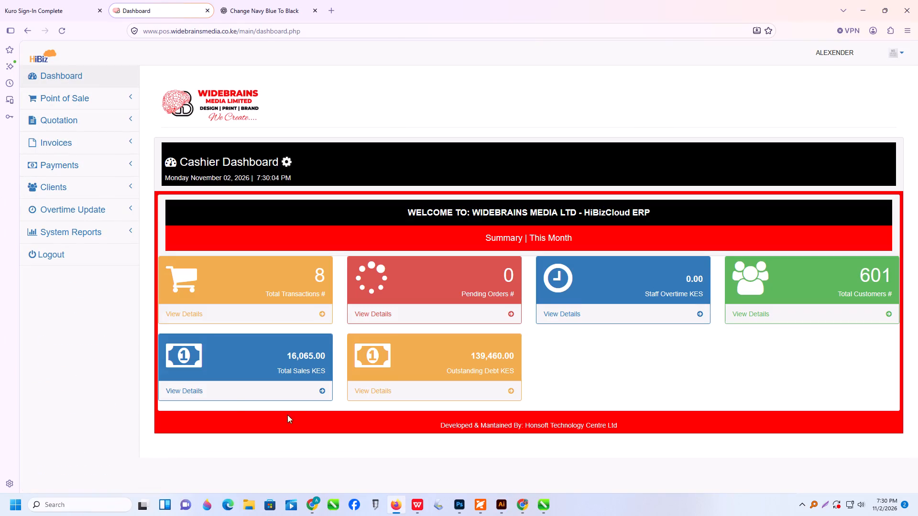
Minimize the browser window and refresh the Windows desktop.
double_click(251, 503)
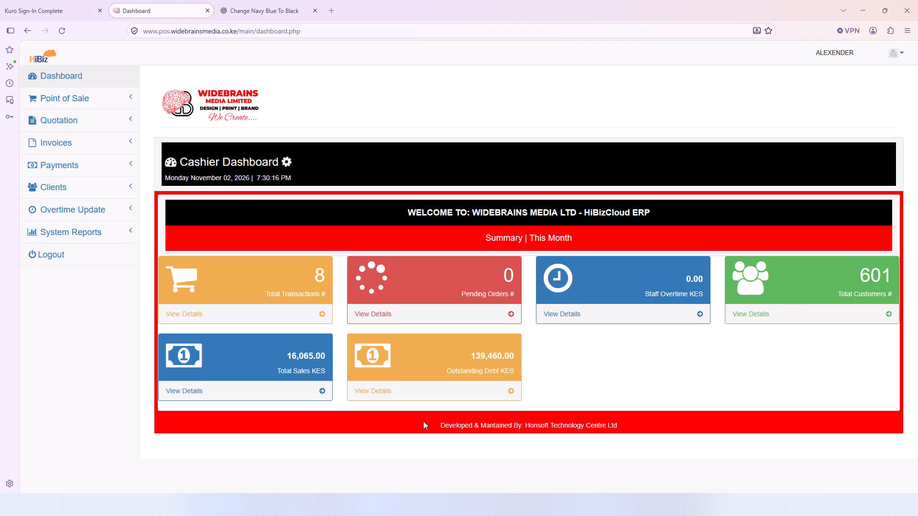
click(871, 8)
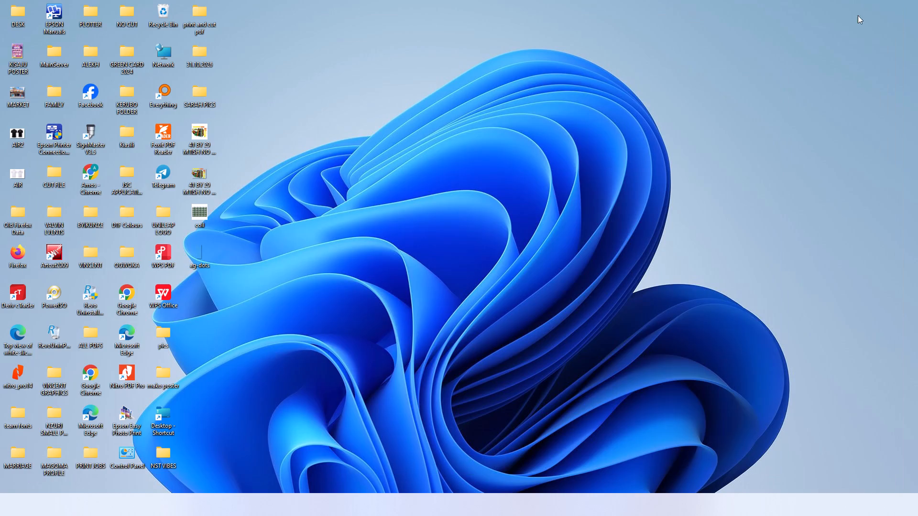
right_click(473, 260)
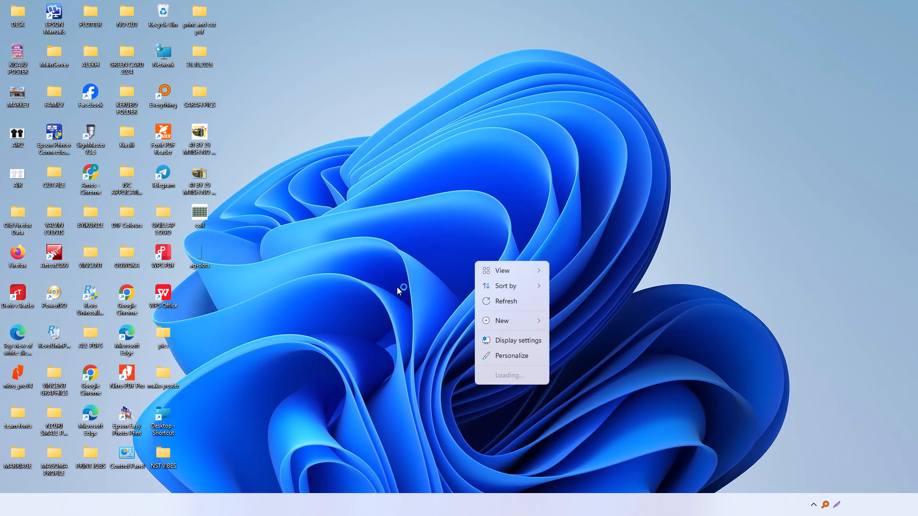
click(508, 307)
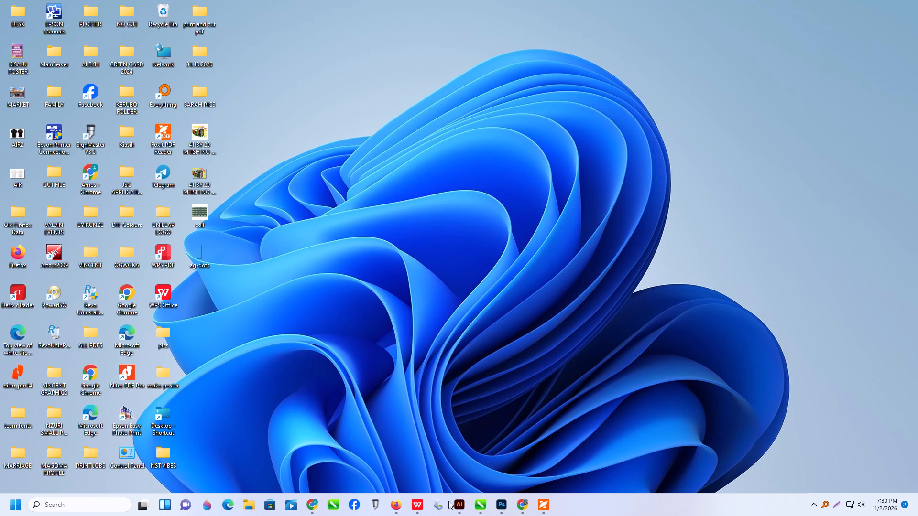
In File Explorer, browse the network computer LARGEFORMAT to the 2.11.2026 folder inside dtf to view the day's print files.
click(249, 500)
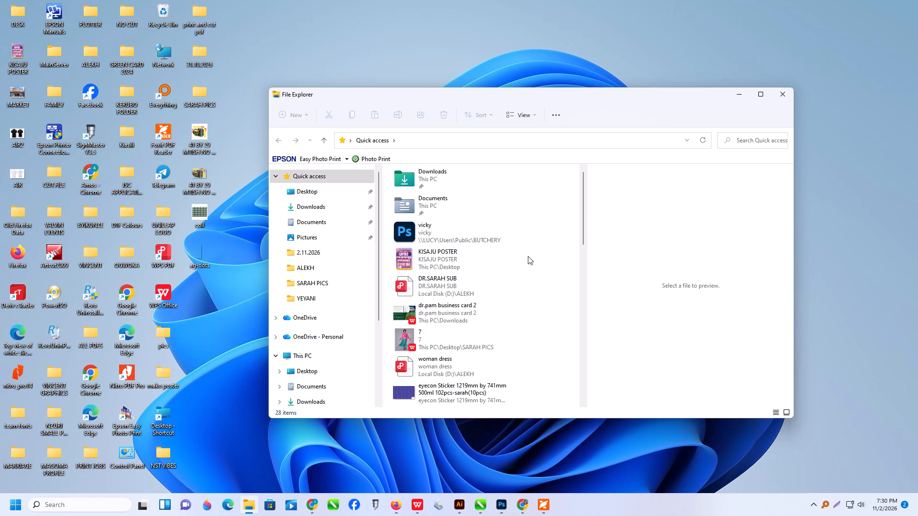
scroll(280, 371, down, 2)
scroll(342, 321, down, 2)
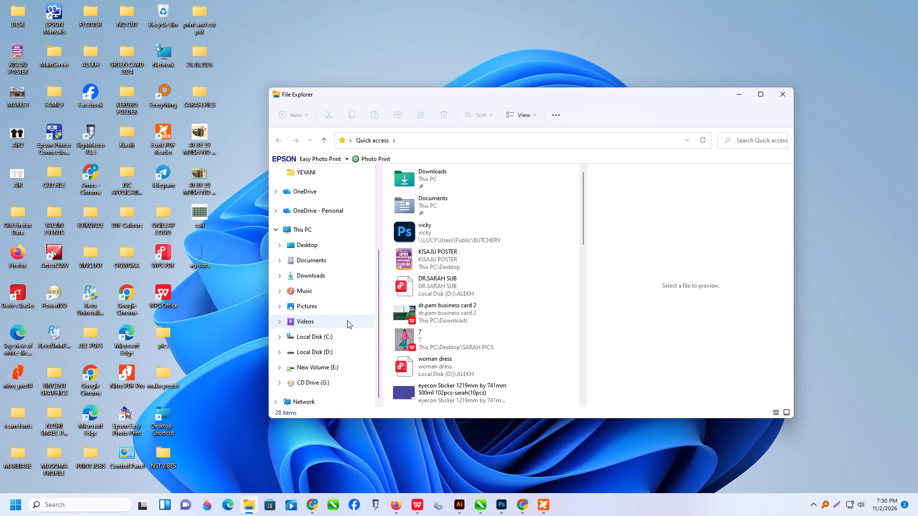
scroll(347, 320, down, 2)
click(318, 387)
click(317, 391)
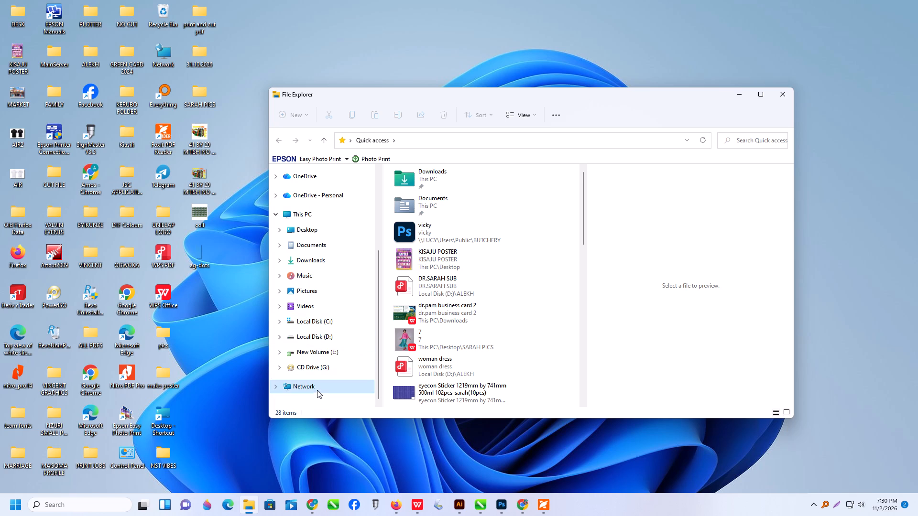
double_click(319, 384)
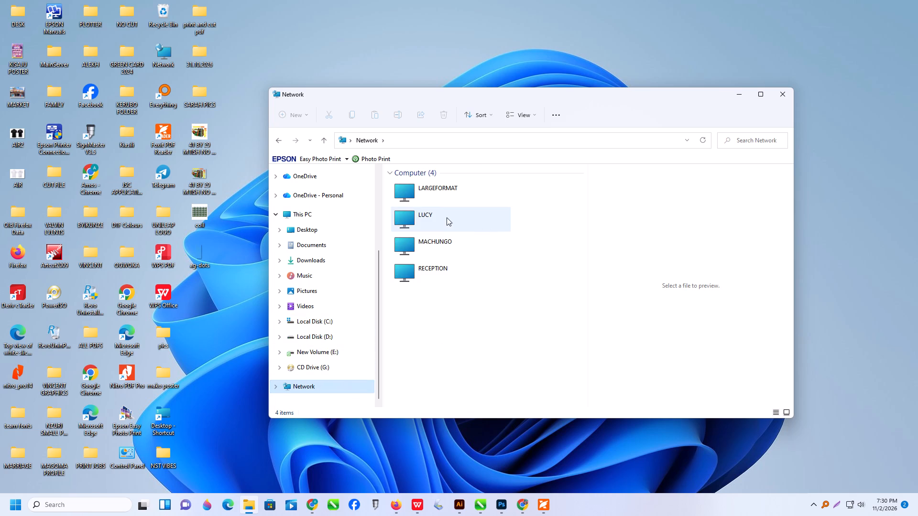
double_click(468, 191)
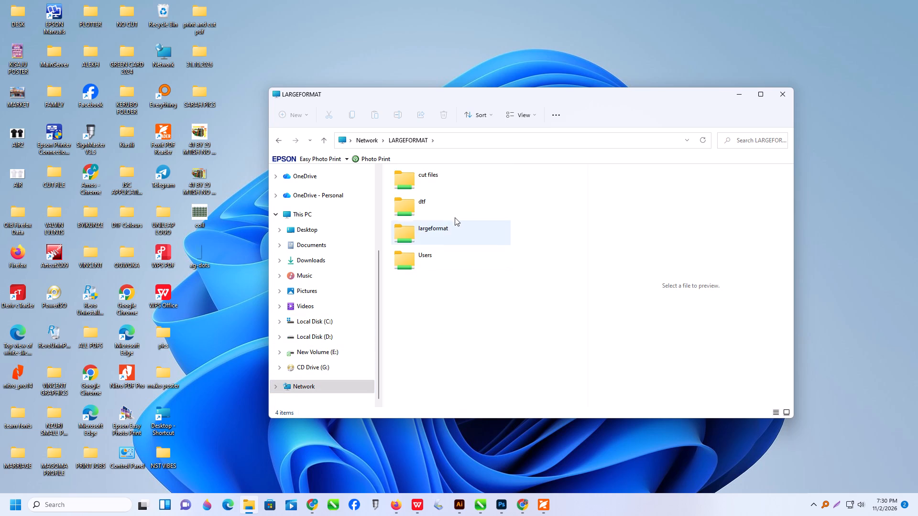
double_click(455, 209)
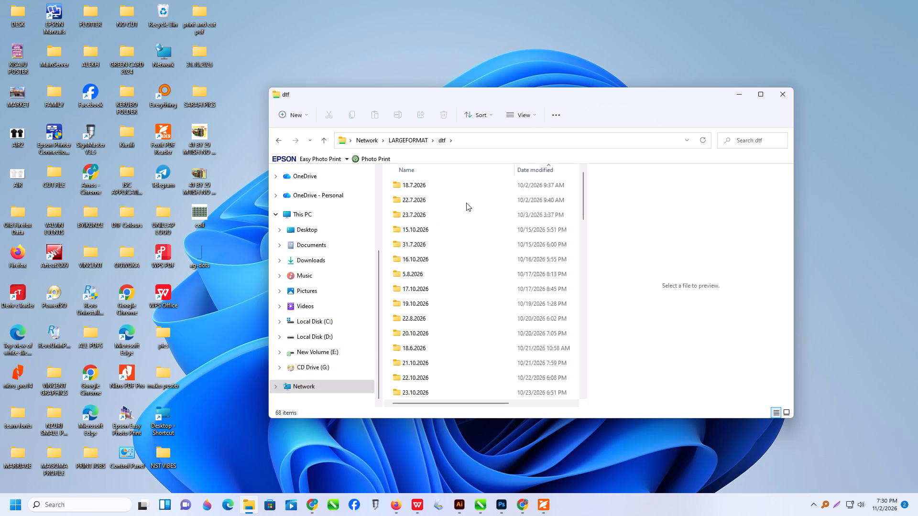
scroll(466, 203, down, 11)
scroll(421, 413, down, 3)
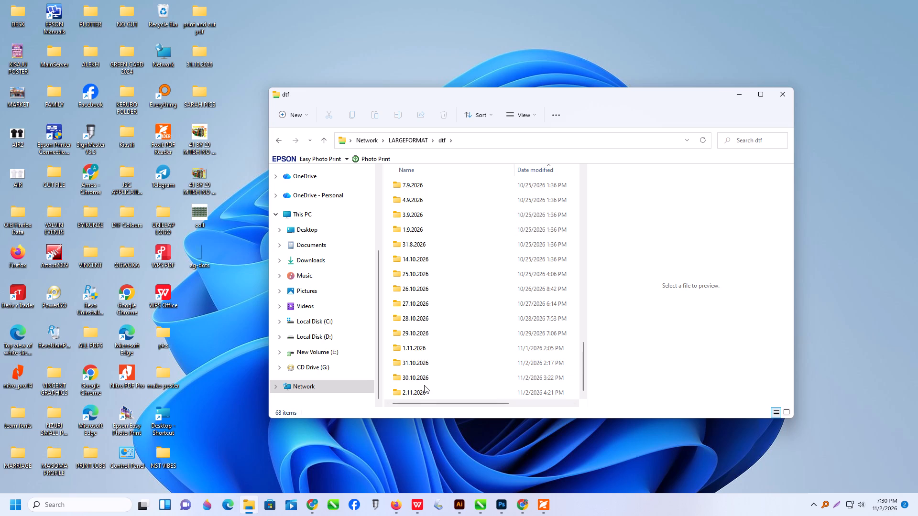
double_click(426, 389)
double_click(455, 393)
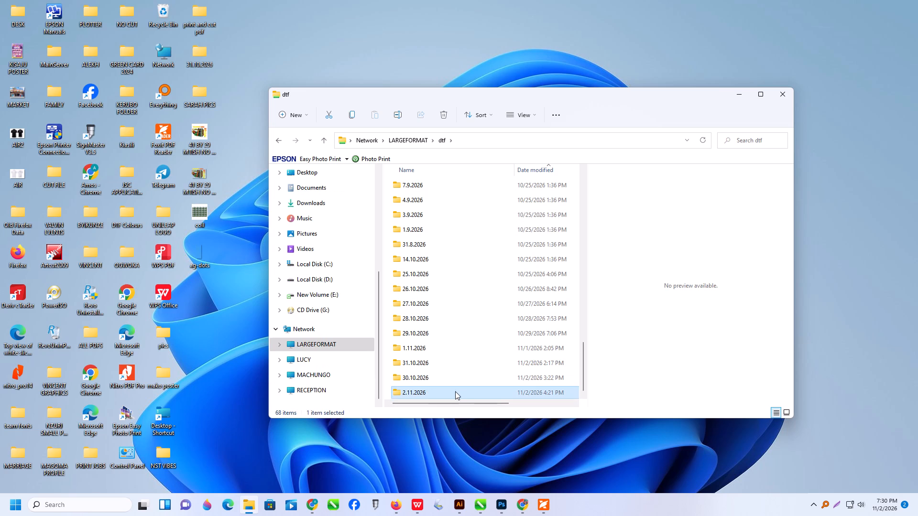
double_click(460, 391)
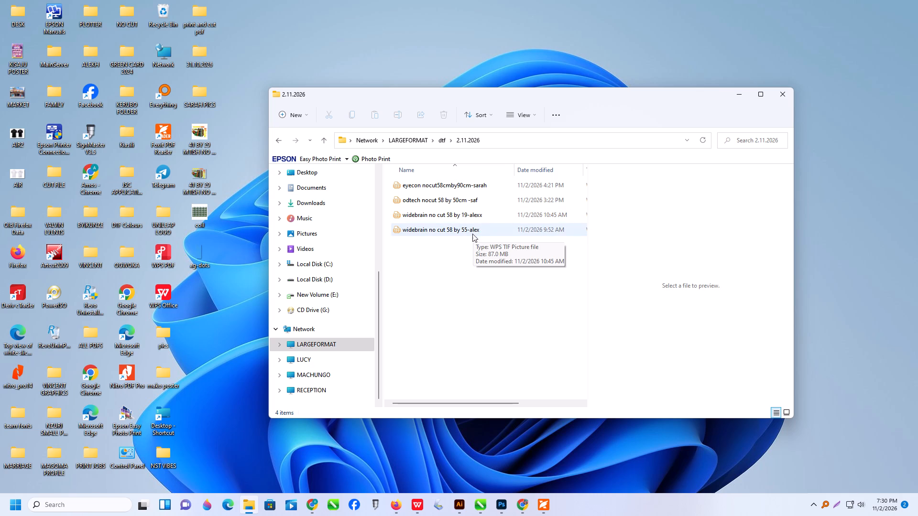
Go back to the LARGEFORMAT computer and open the 2.11.2026 folder inside the largeformat share.
click(437, 140)
click(417, 140)
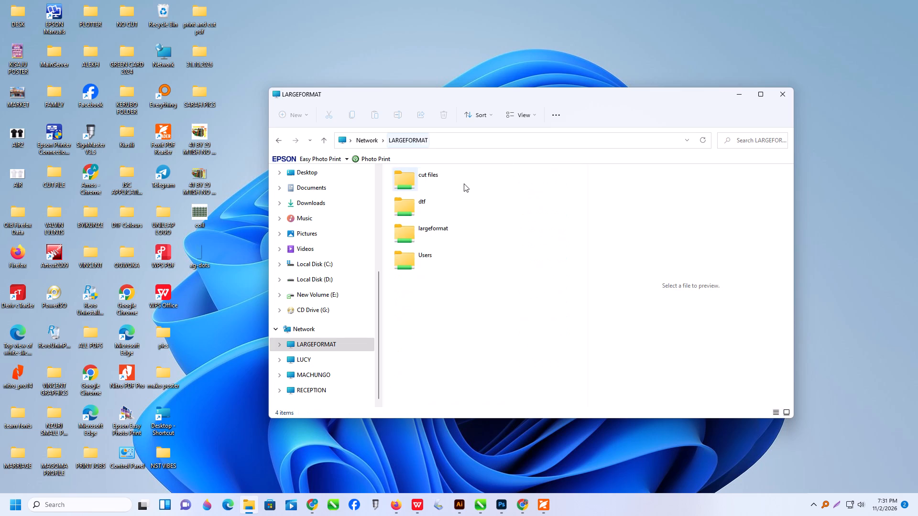
double_click(444, 228)
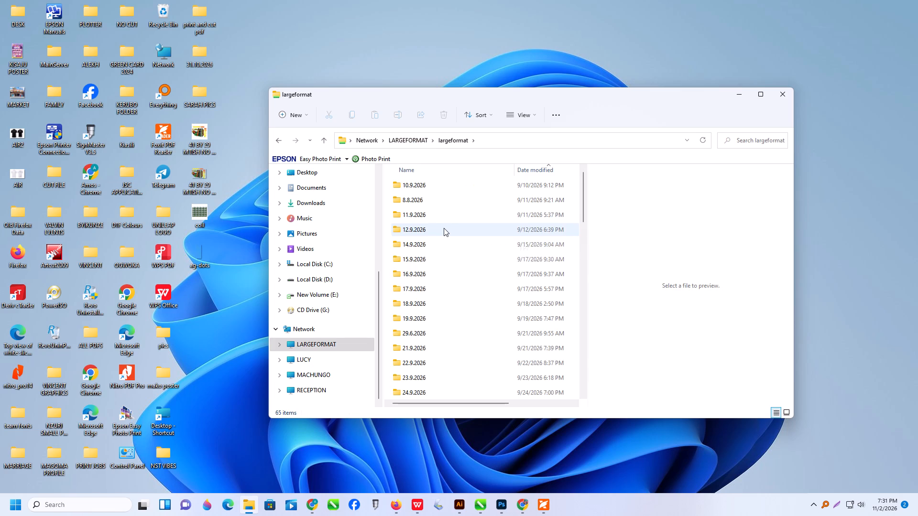
scroll(437, 260, down, 10)
scroll(425, 392, down, 5)
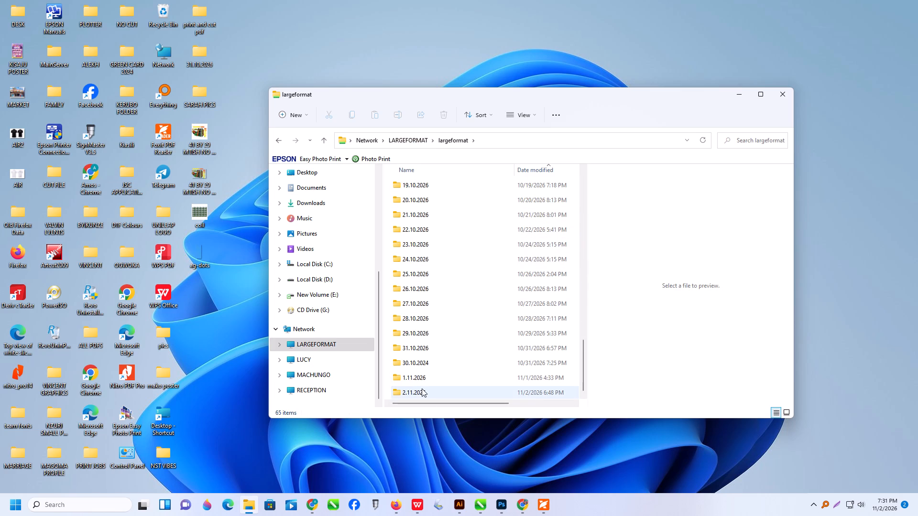
double_click(420, 390)
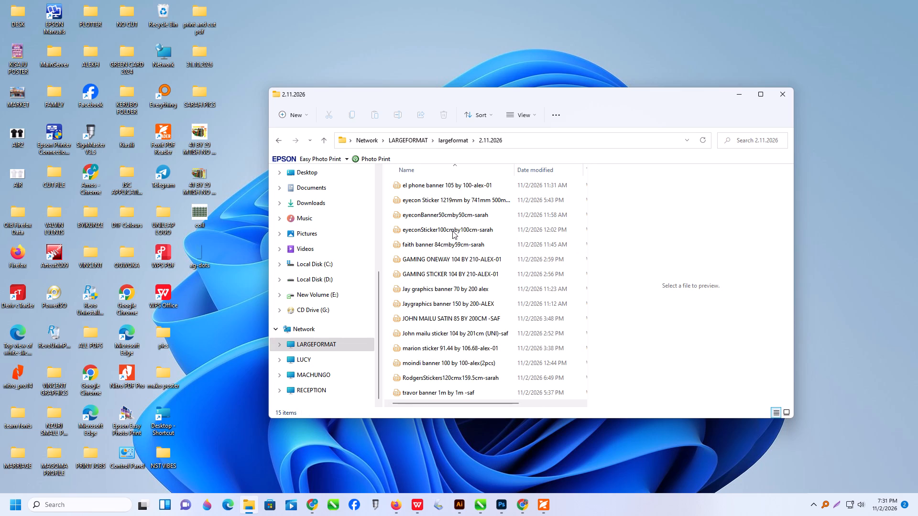
Copy the file name "el phone banner 105 by 100-alex-01" and paste it as the item name of a new HiBiz quote.
click(448, 186)
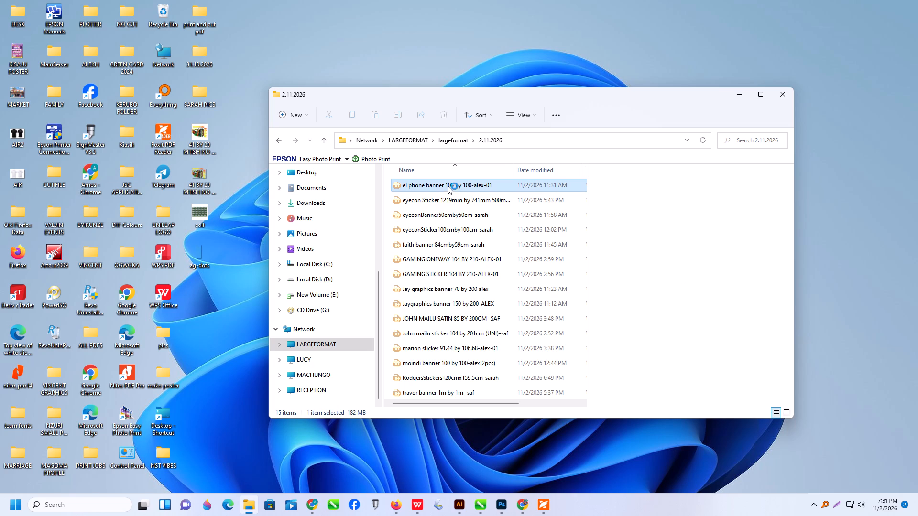
key(F2)
key(ctrl+c)
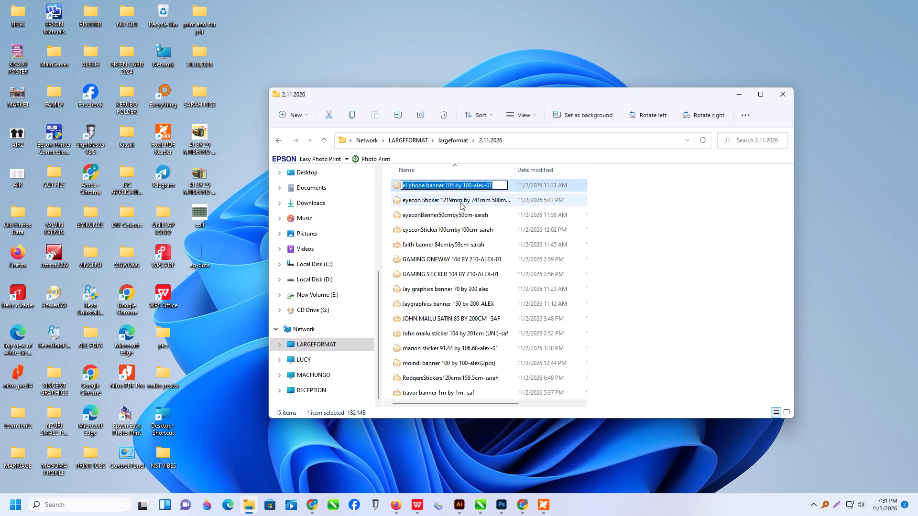
click(404, 503)
click(63, 130)
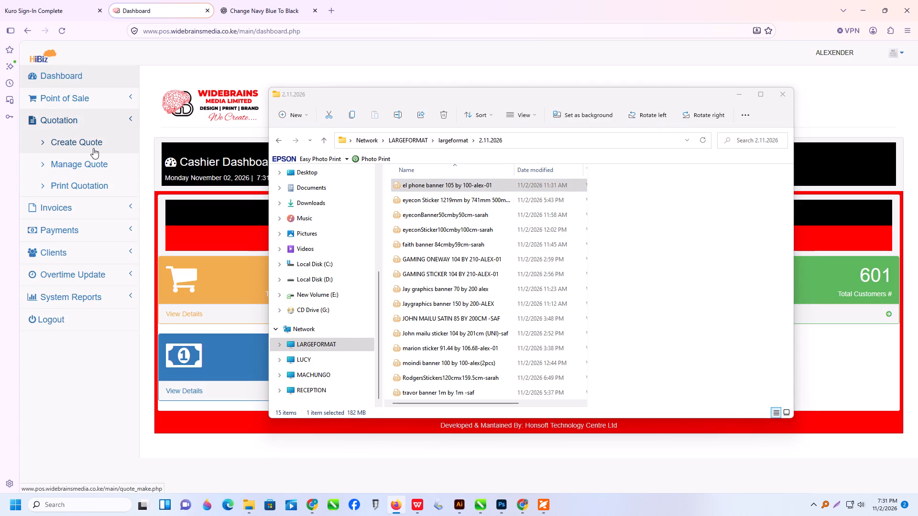
click(93, 148)
click(203, 256)
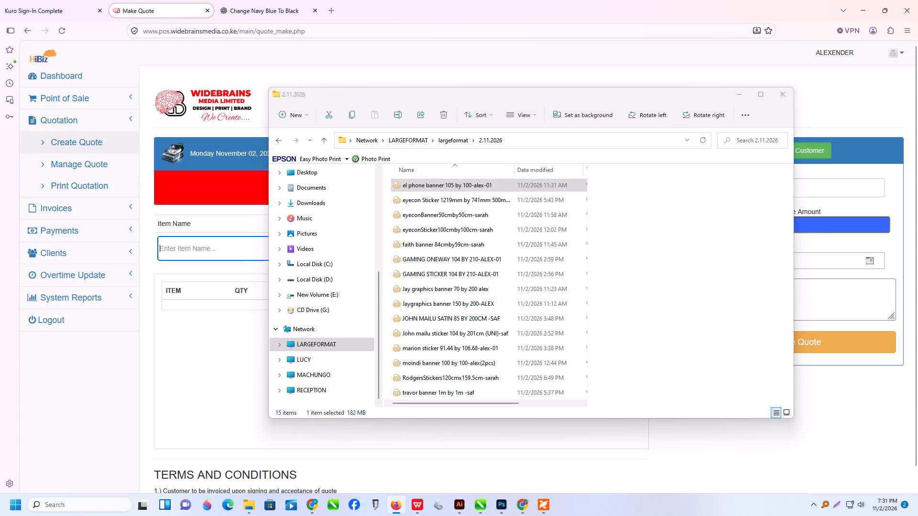
key(ctrl+v)
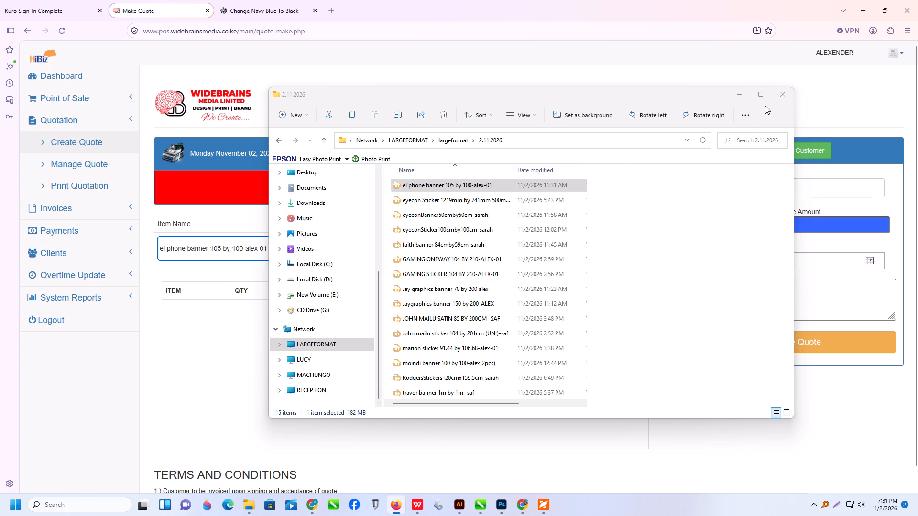
click(732, 95)
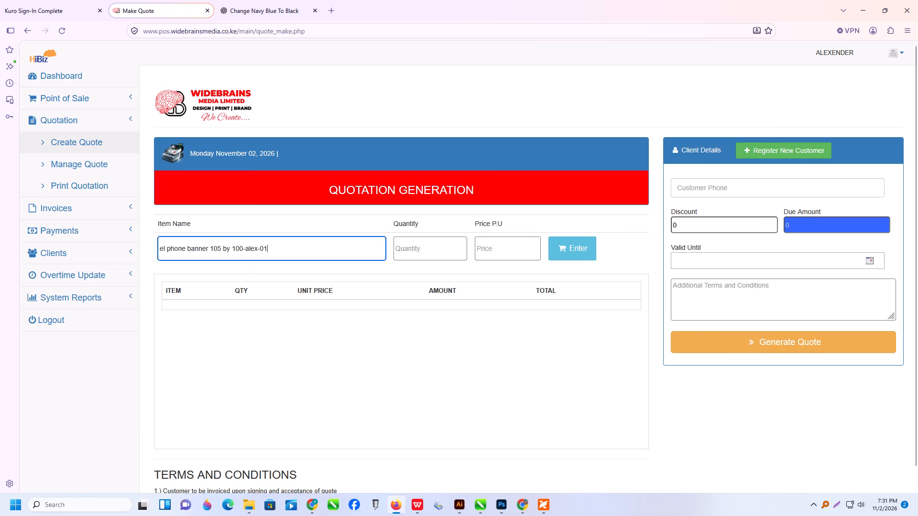
Add the el phone banner to the quote with quantity 1 and unit price 400.
click(428, 249)
key(1)
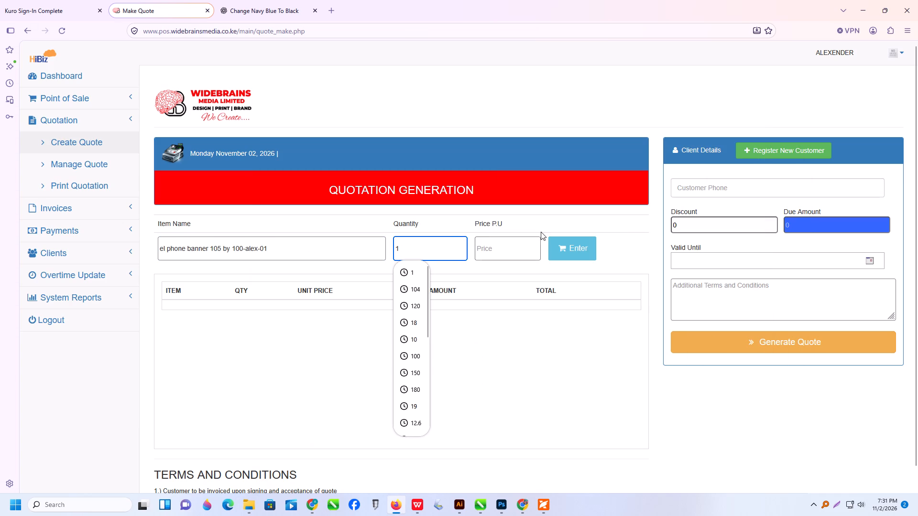
click(500, 252)
text(400)
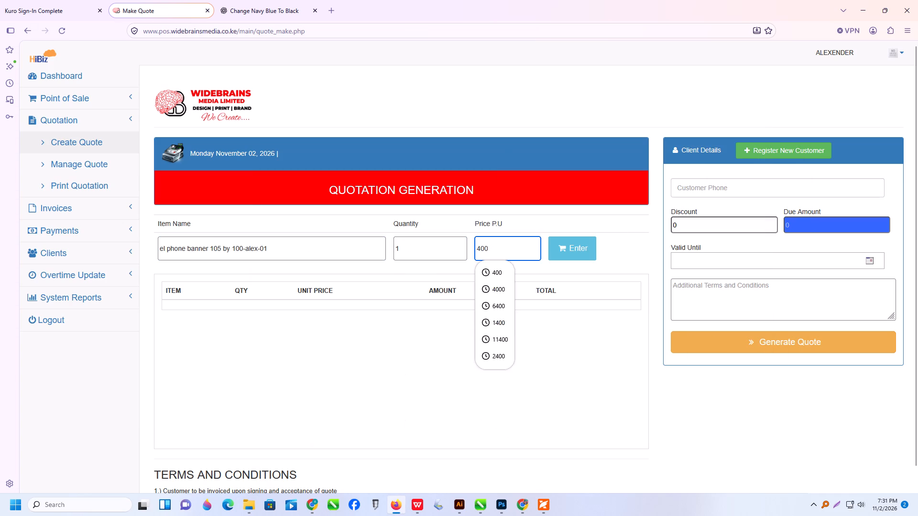
key(Return)
Add a second quote item, "el phone banner 105 by 100-alex-01(design)", with quantity 1 and unit price 400.
click(304, 245)
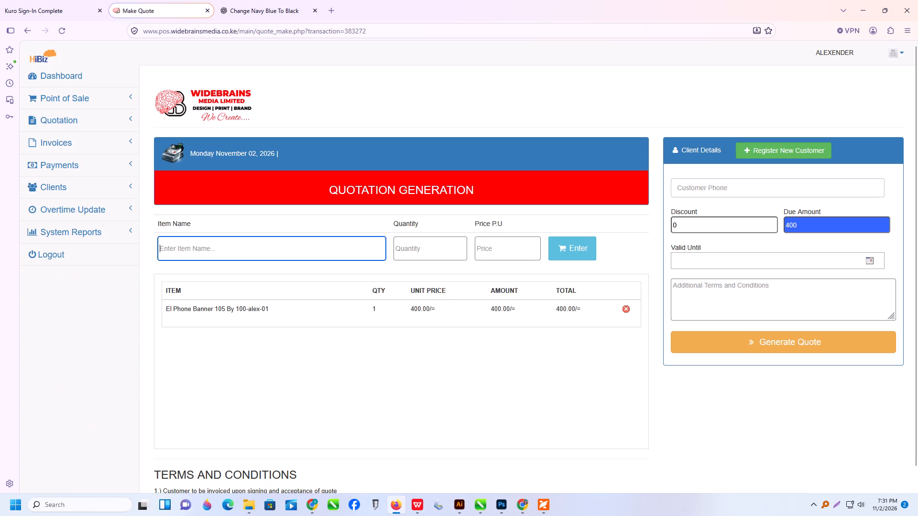
key(ctrl+v)
text((design)
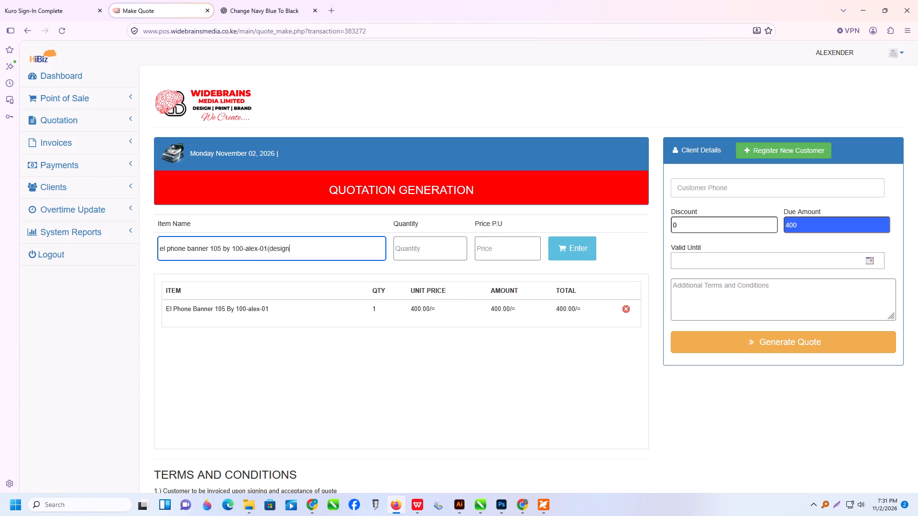
key(shift+parenright)
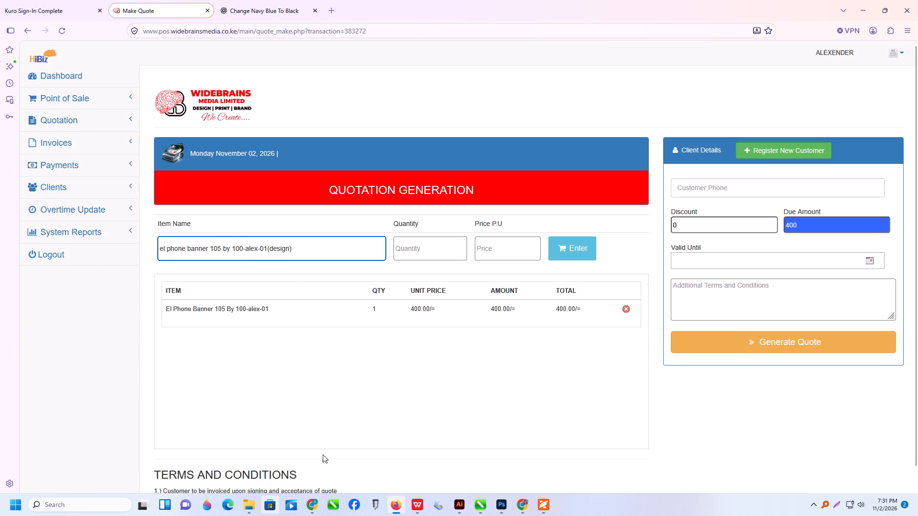
click(437, 250)
key(1)
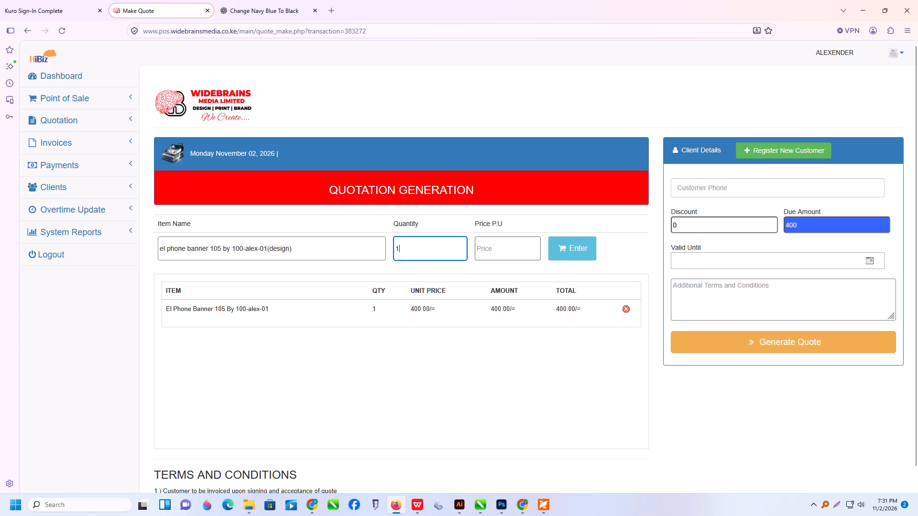
click(495, 258)
text(40)
key(0)
key(Return)
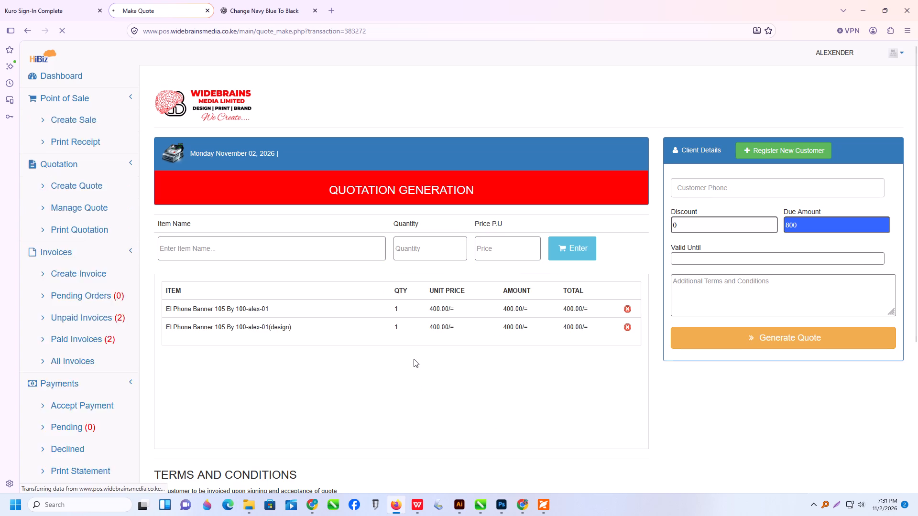
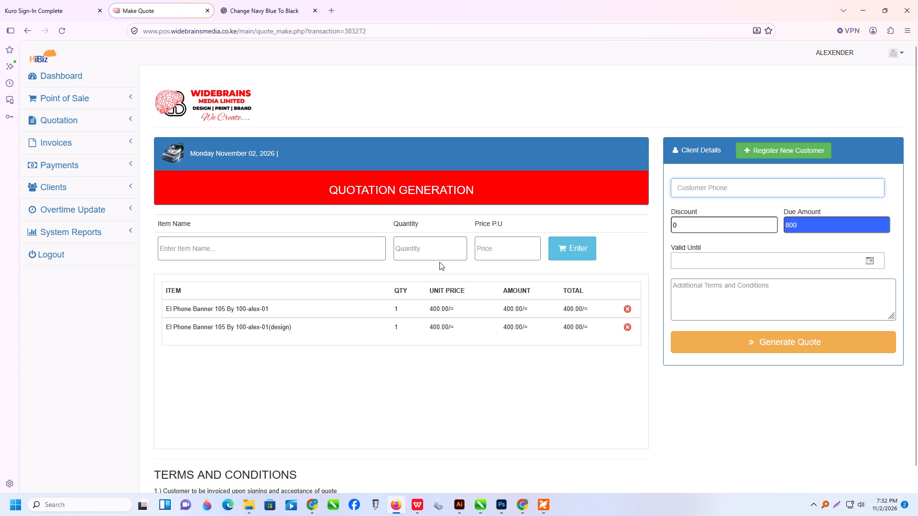
Register a new customer with the client's name and the copied phone number, and save the record.
drag(777, 140, 777, 146)
click(777, 146)
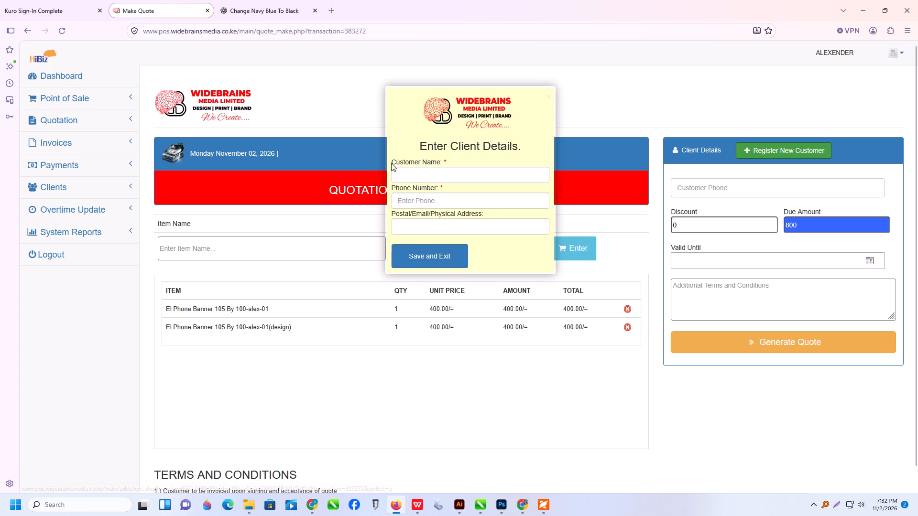
click(408, 172)
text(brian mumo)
click(446, 197)
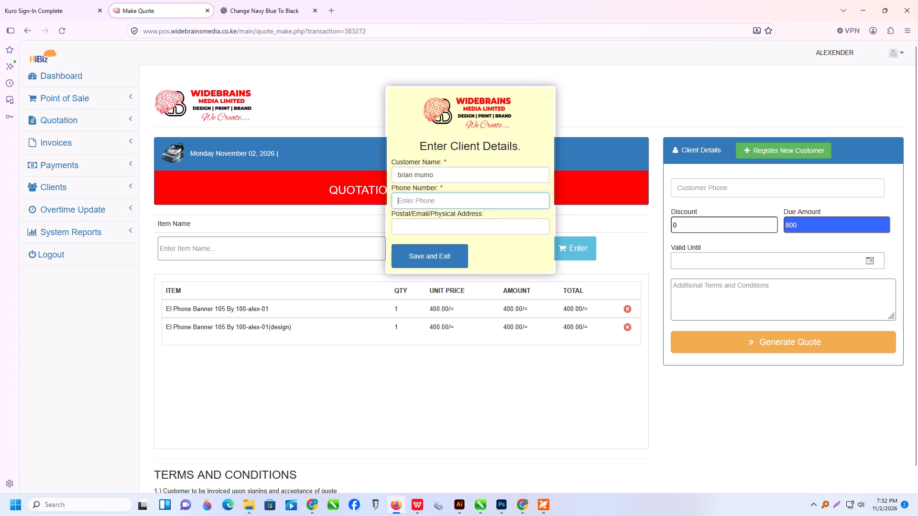
key(ctrl+v)
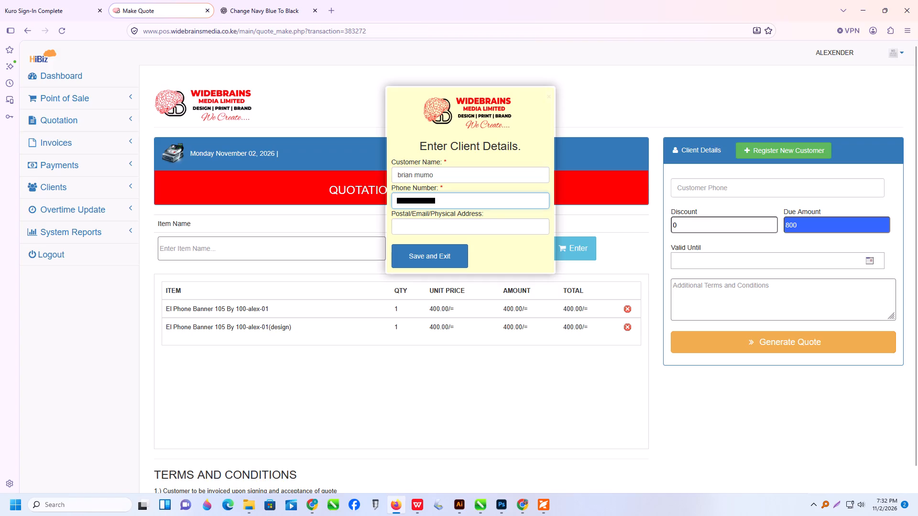
click(429, 259)
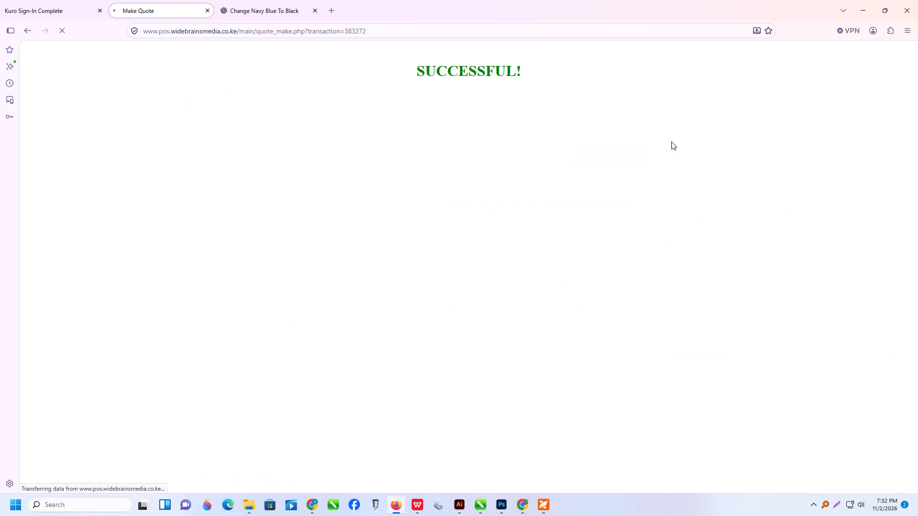
Assign the newly registered customer to the quote by phone number, set Valid Until to 2 November 2026, and generate it.
click(699, 187)
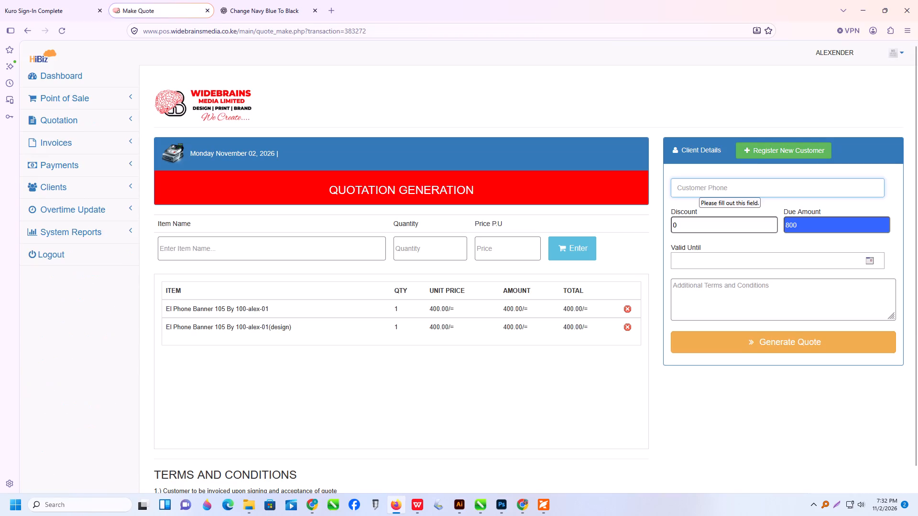
key(ctrl+v)
click(737, 277)
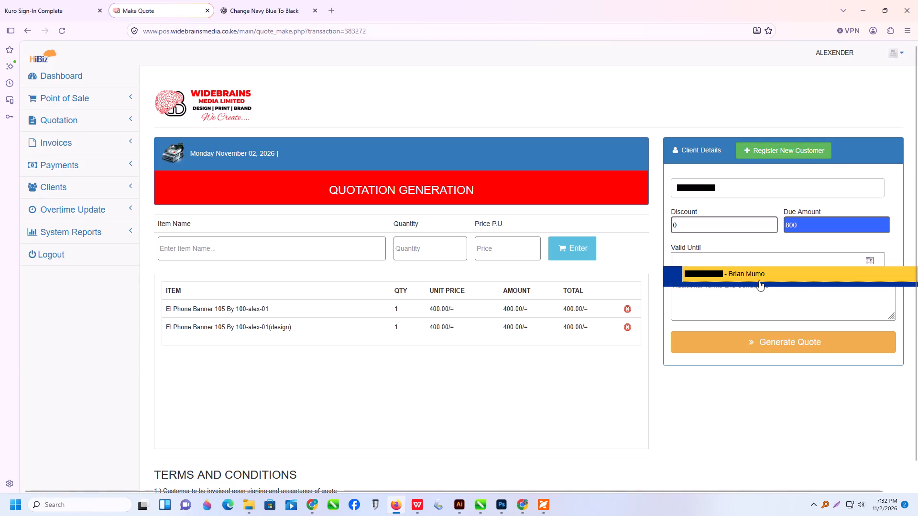
click(871, 262)
click(772, 300)
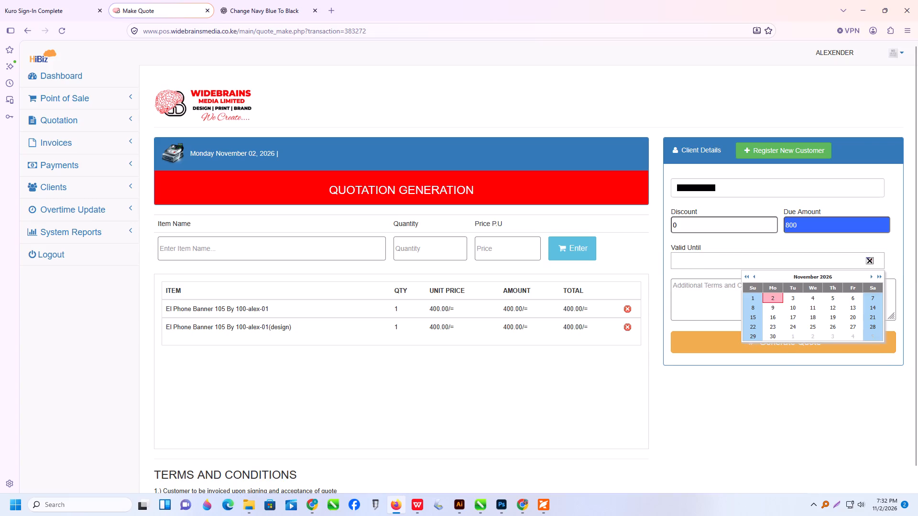
click(775, 351)
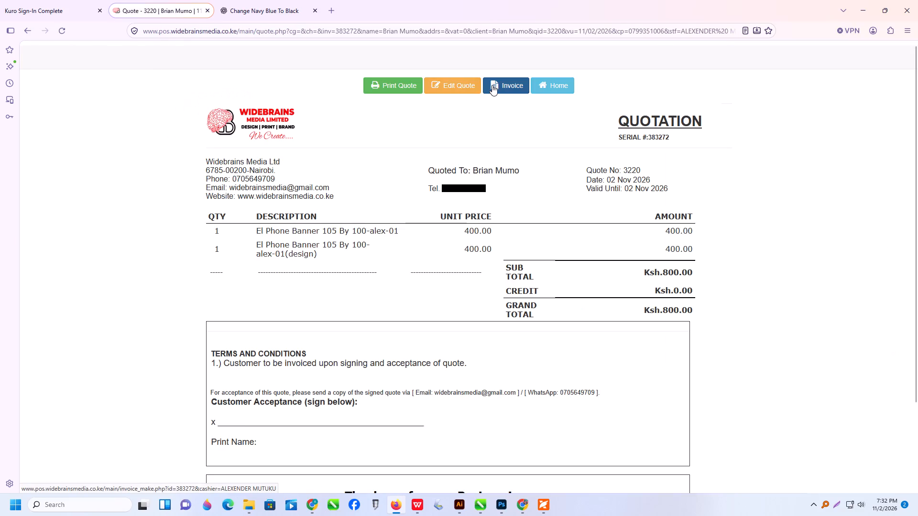
Turn the quote into an invoice with payment method ANY and due date 11/02/2026, and generate it.
click(492, 85)
click(785, 240)
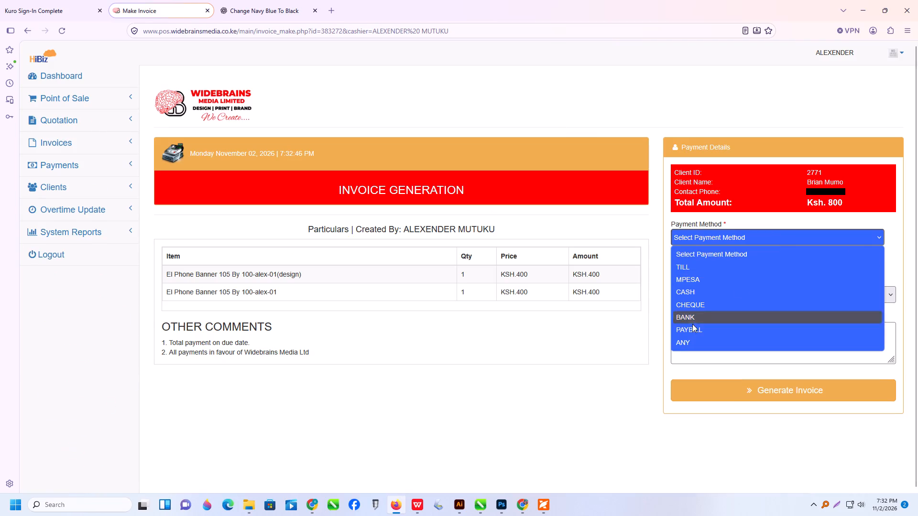
click(688, 342)
click(874, 267)
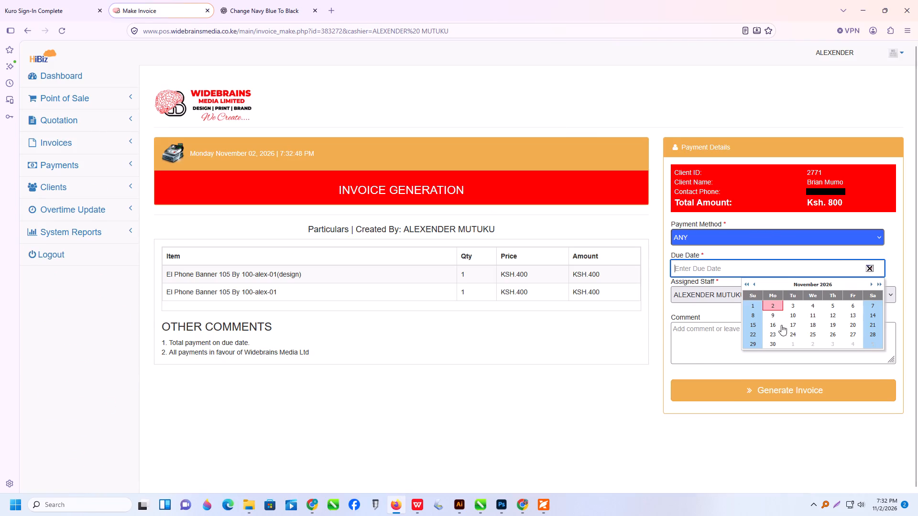
click(773, 306)
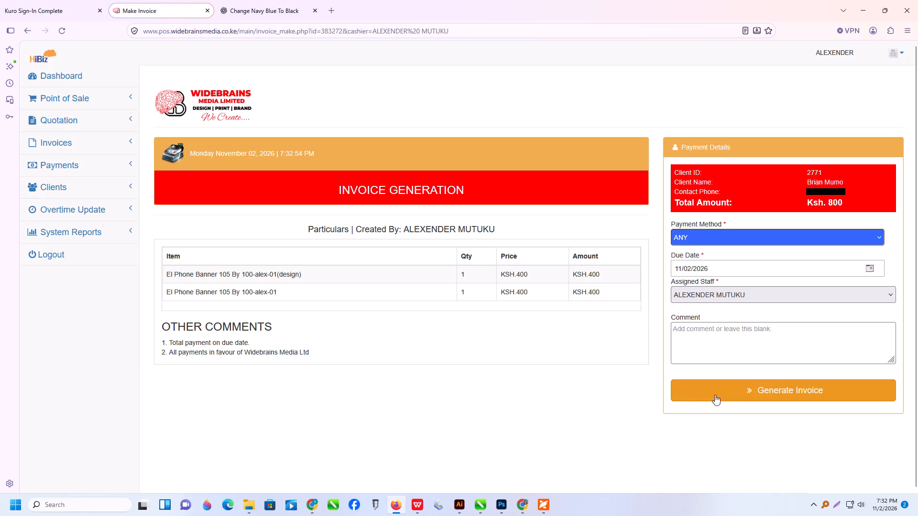
click(751, 395)
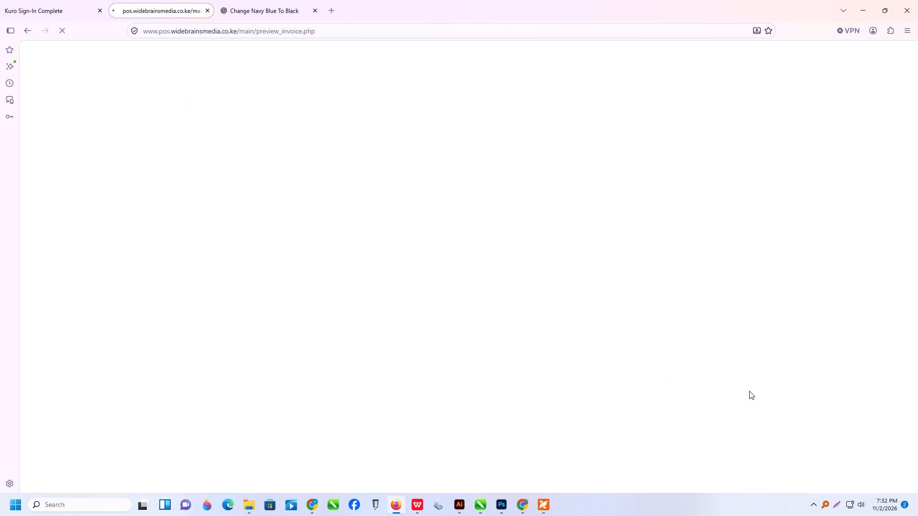
From the dashboard's outstanding debt, find the new customer's invoice on page 12 of the open invoices and start receiving its payment.
click(501, 85)
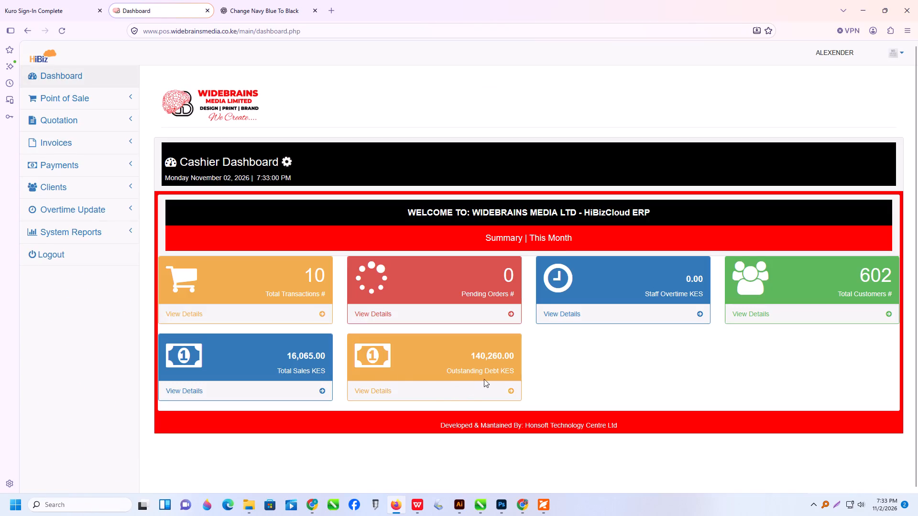
click(507, 384)
scroll(639, 309, down, 3)
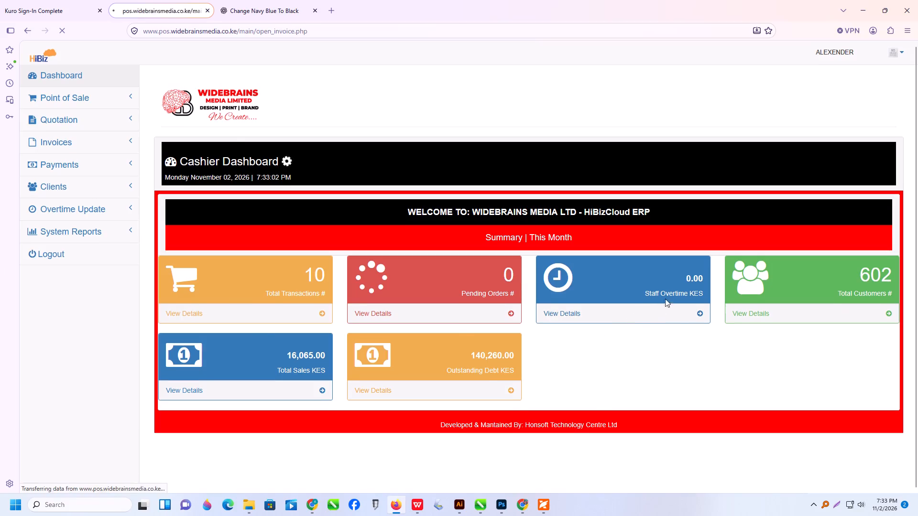
scroll(668, 299, down, 8)
click(861, 457)
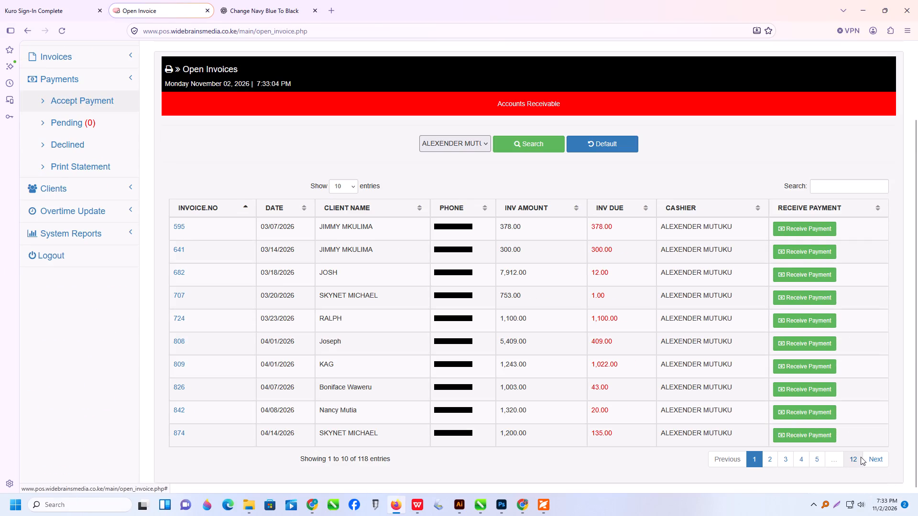
click(820, 433)
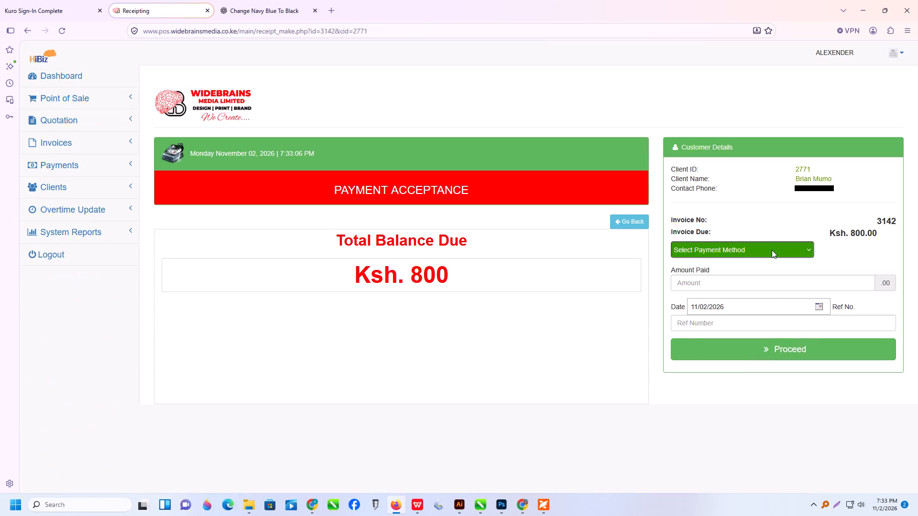
Record a TILL payment of 800 dated 11/02/2026 against the new customer's invoice and submit it.
click(772, 250)
click(713, 284)
click(706, 287)
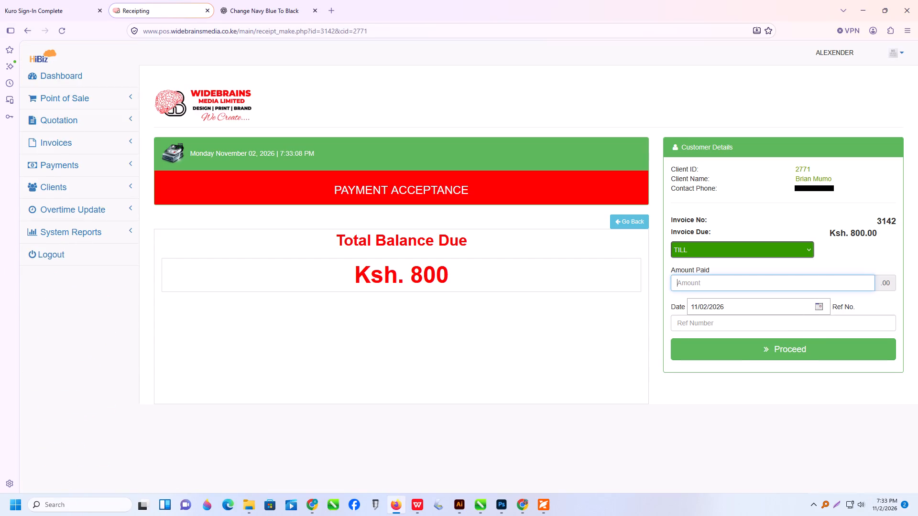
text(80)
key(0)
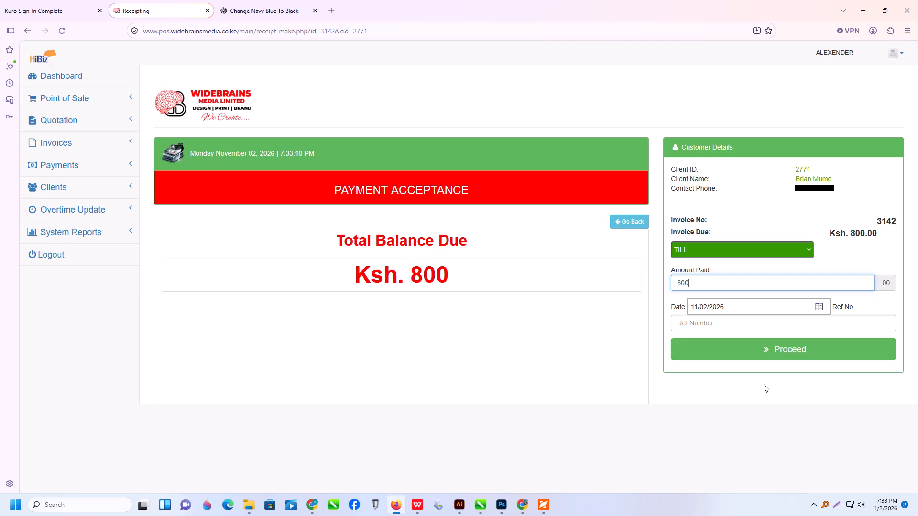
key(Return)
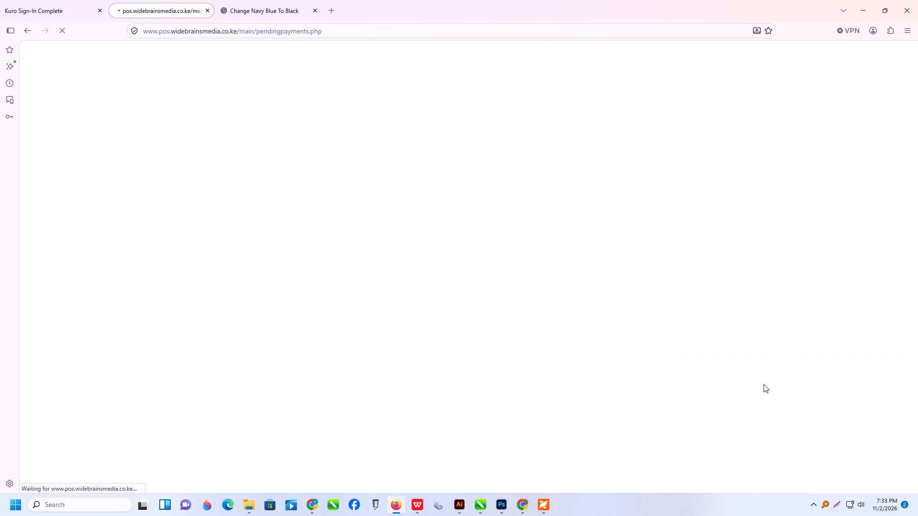
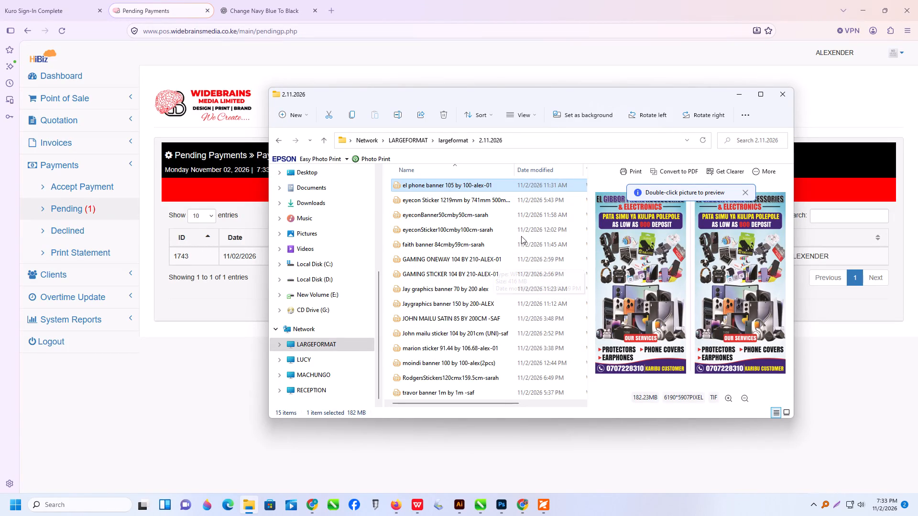
Widen the Name column in the 2.11.2026 folder and open the marion sticker 91.44 by 106.68 file's name for editing.
drag(514, 169, 640, 182)
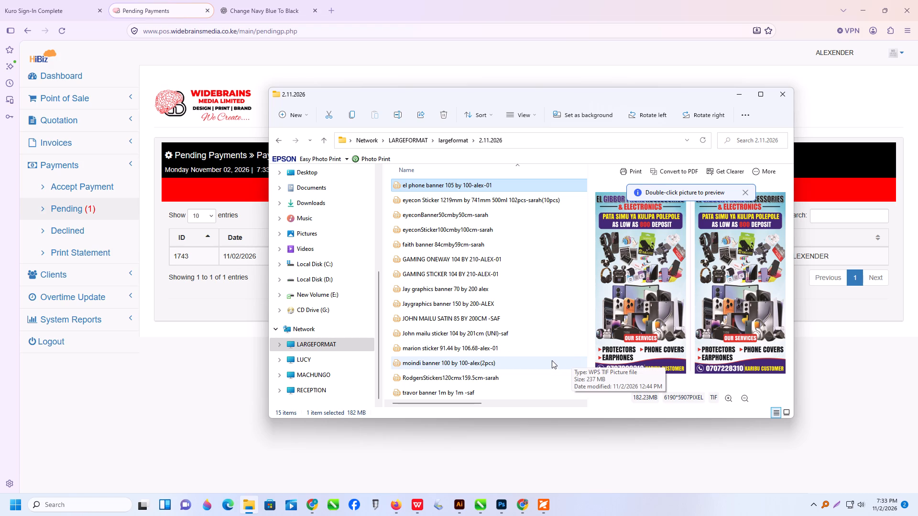
click(496, 348)
key(F2)
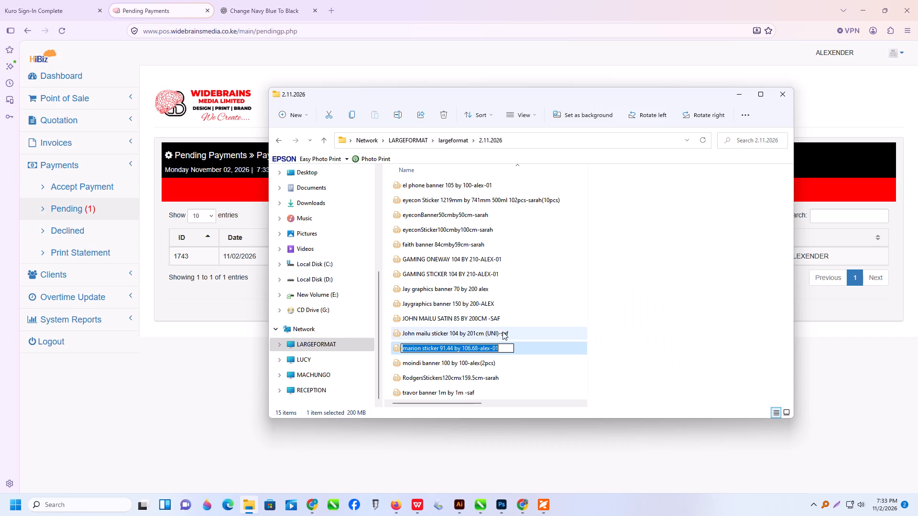
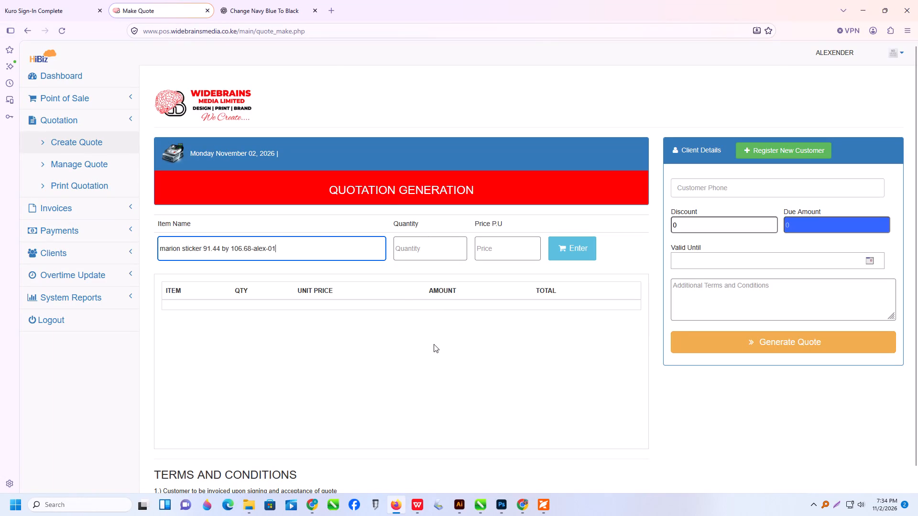
Add the item "marion sticker 91.44 by 106.68-alex-01" to the quote with quantity 1 and unit price 850.
click(419, 257)
key(1)
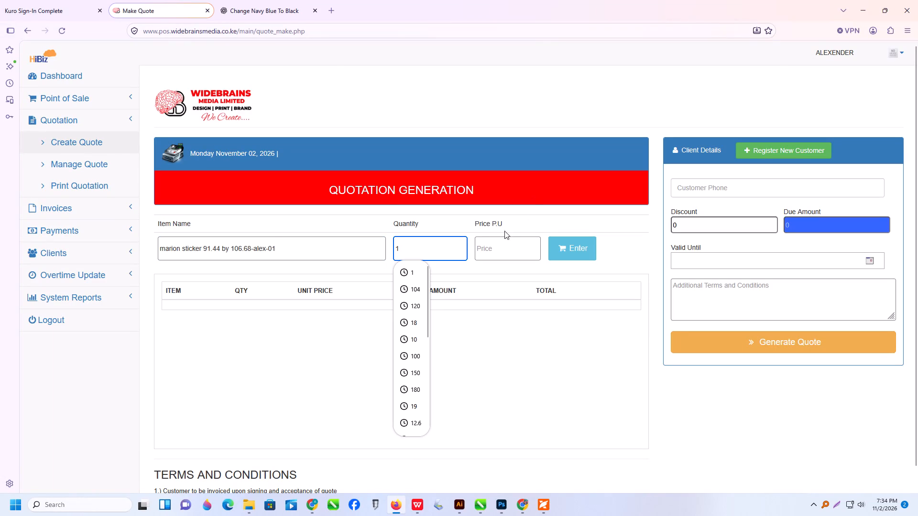
click(497, 247)
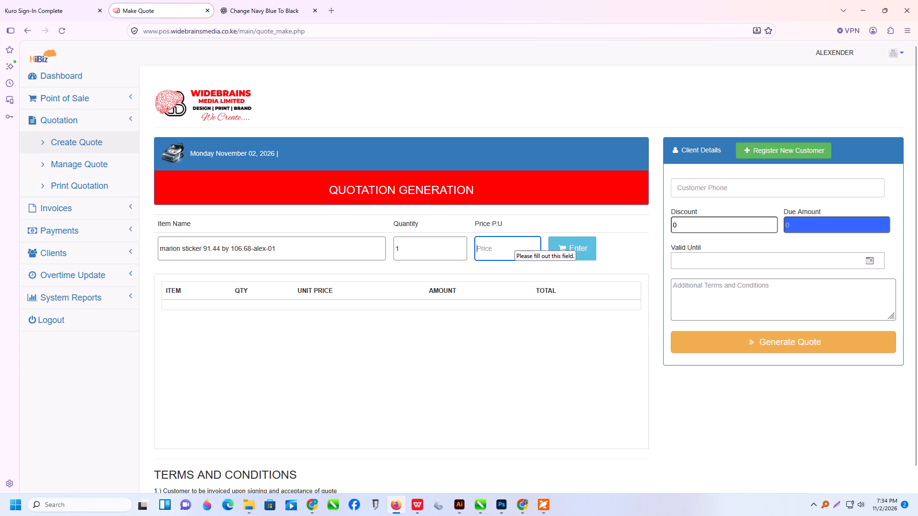
text(850)
key(Return)
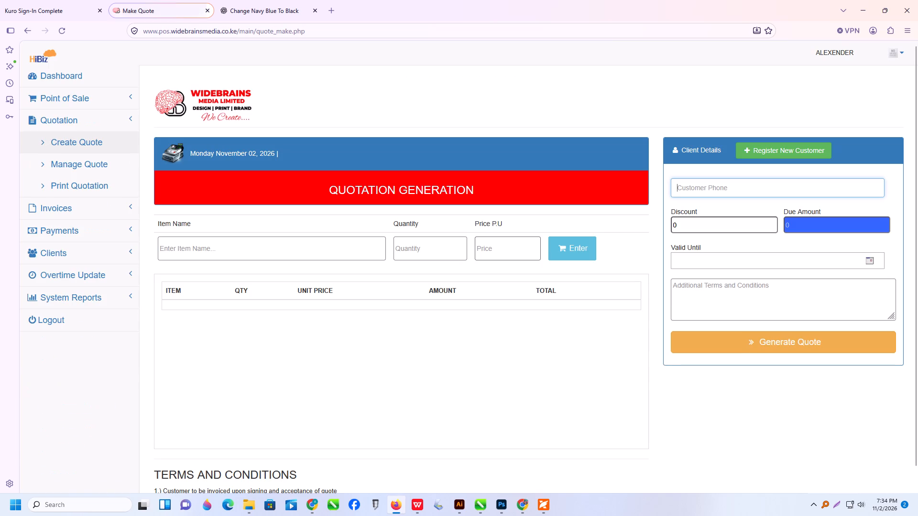
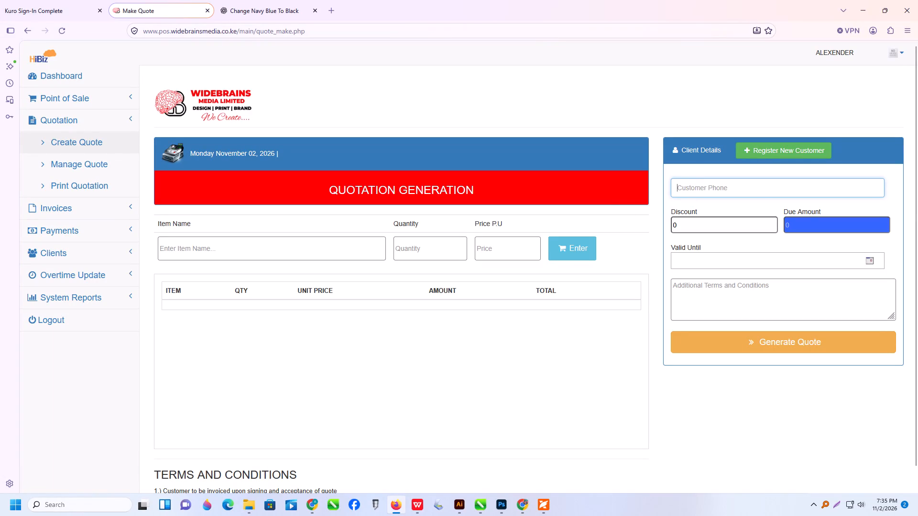
Enter the item "marion sticker 91.44 by 106.68-alex-01" on the blank quote with quantity 1 and unit price 850.
click(283, 244)
key(ctrl+v)
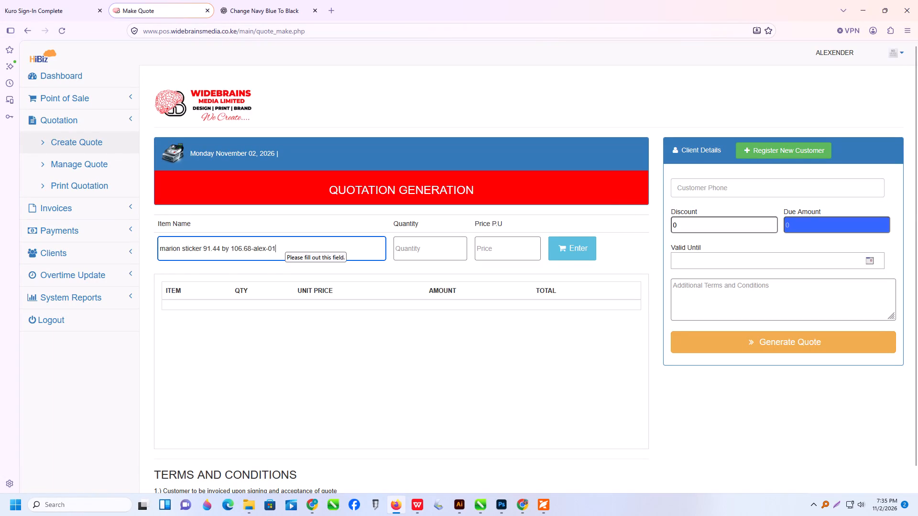
click(417, 251)
key(1)
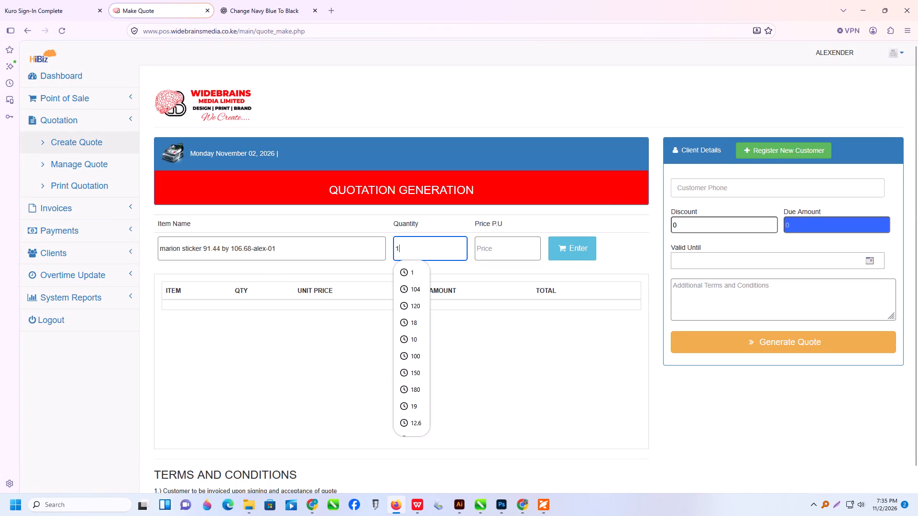
click(484, 249)
key(8)
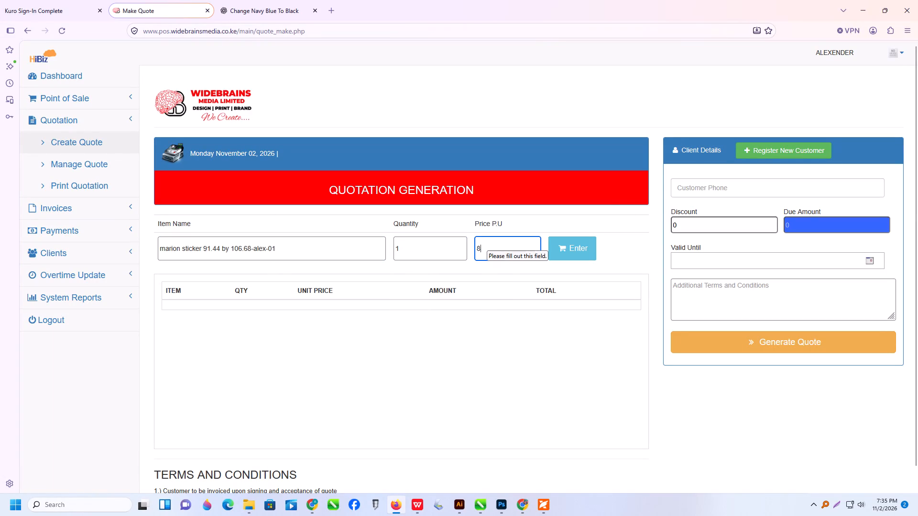
text(50)
key(Return)
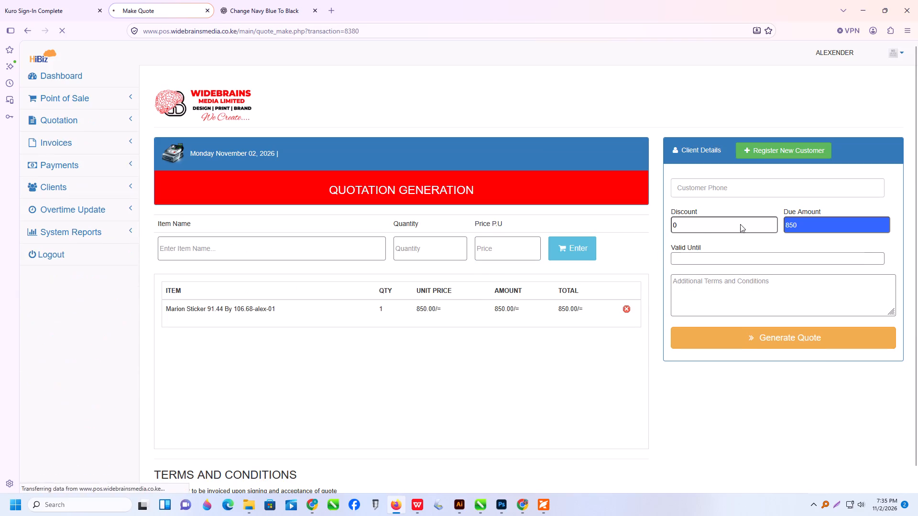
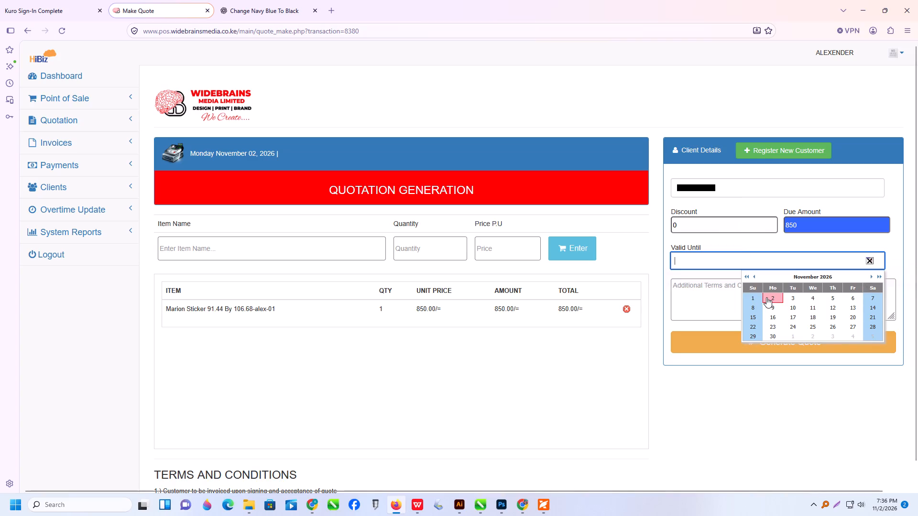
Set the quote's validity to 11/02/2026 and generate the quotation for the Marion sticker.
click(767, 297)
click(765, 340)
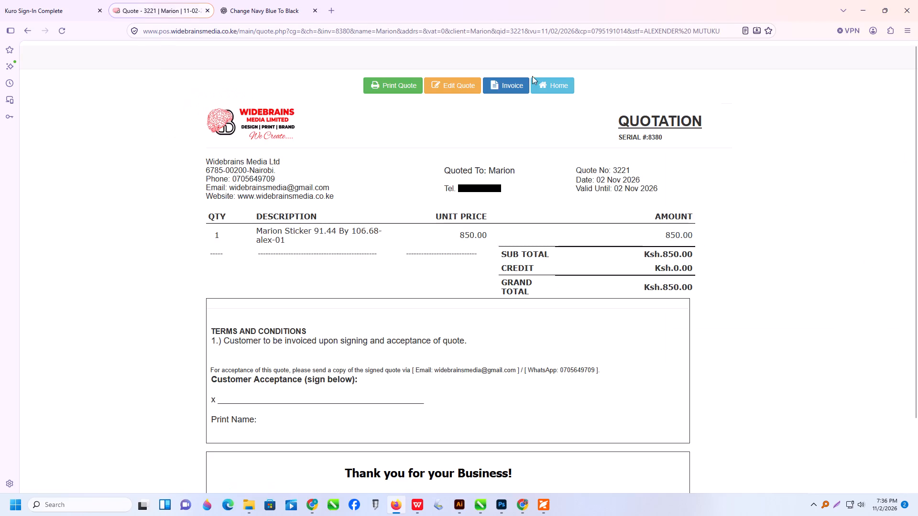
Convert Marion's quote to an invoice with payment method ANY and due date 11/02/2026, and generate it.
click(510, 86)
drag(756, 230, 756, 236)
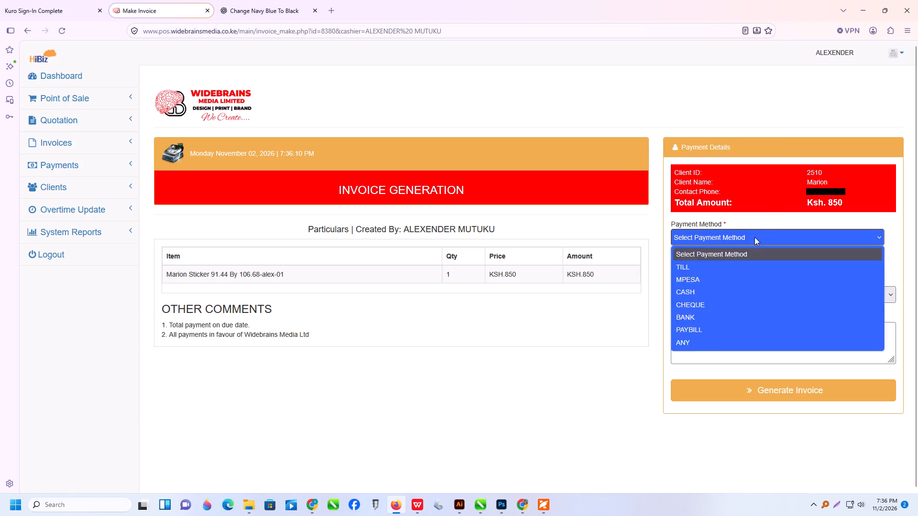
click(754, 238)
click(740, 246)
click(691, 343)
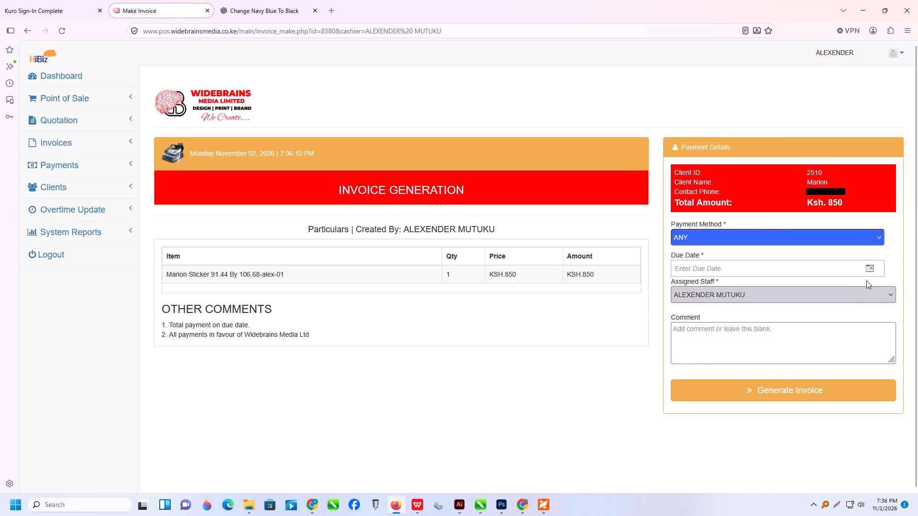
click(872, 268)
click(769, 305)
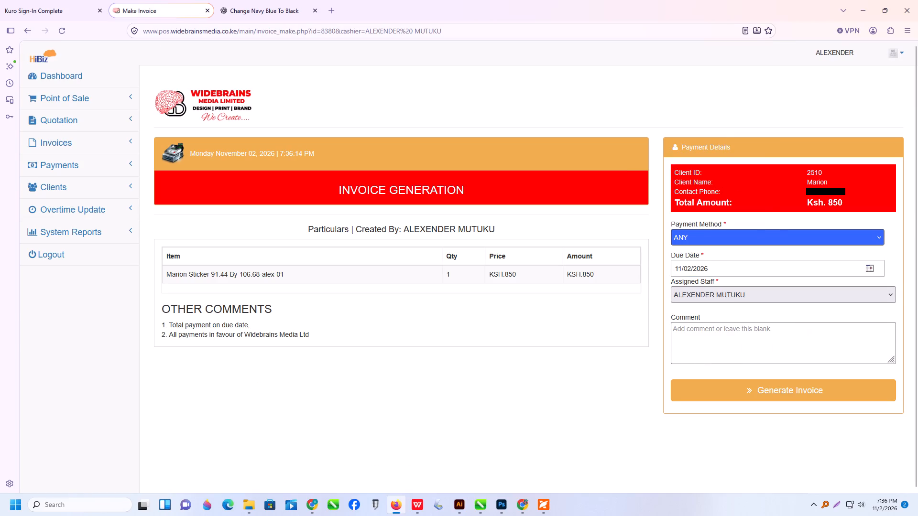
click(751, 397)
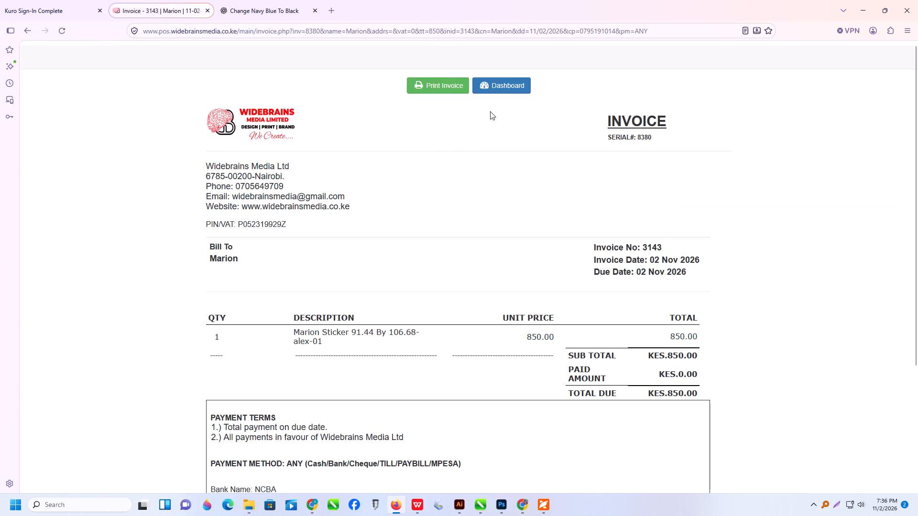
Receive a TILL payment of 850 on Marion's invoice from the last page of the outstanding debt list.
click(496, 84)
scroll(579, 325, down, 3)
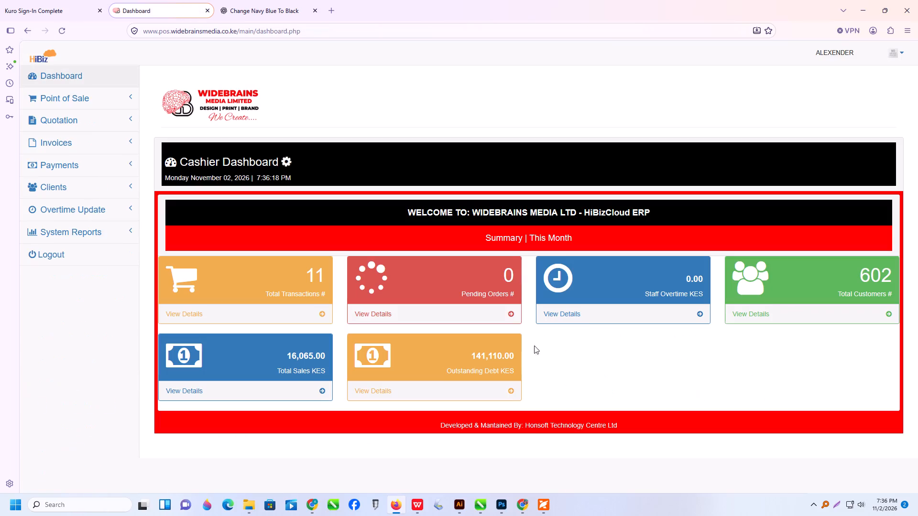
click(512, 389)
scroll(759, 238, down, 5)
scroll(847, 343, up, 1)
scroll(847, 343, down, 2)
click(854, 455)
click(820, 432)
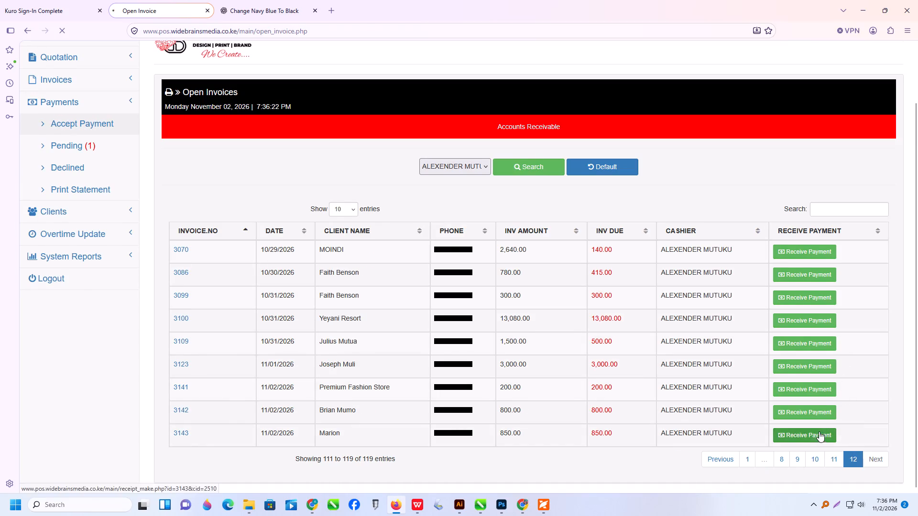
click(804, 248)
click(696, 276)
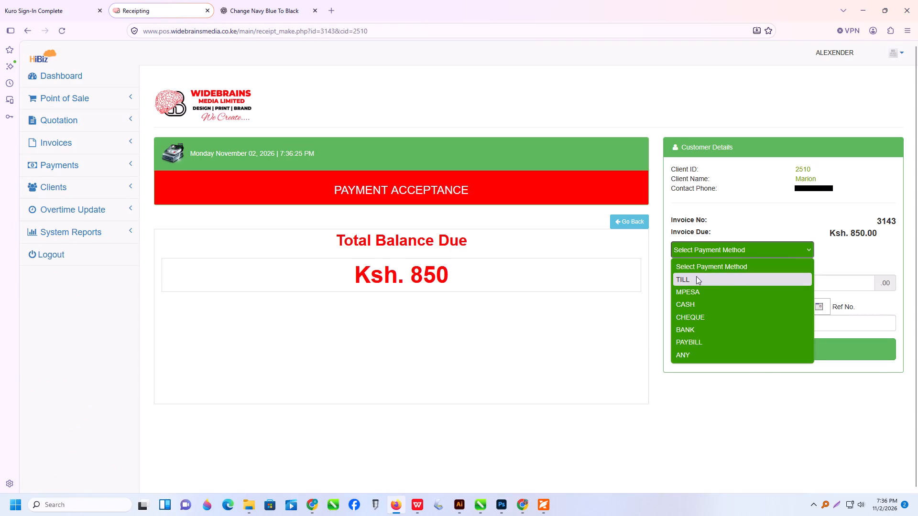
click(701, 279)
text(850)
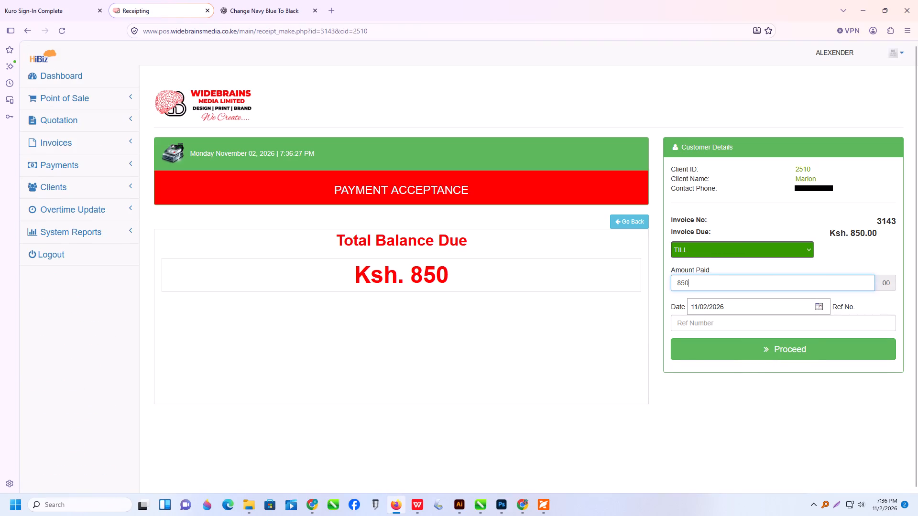
key(Return)
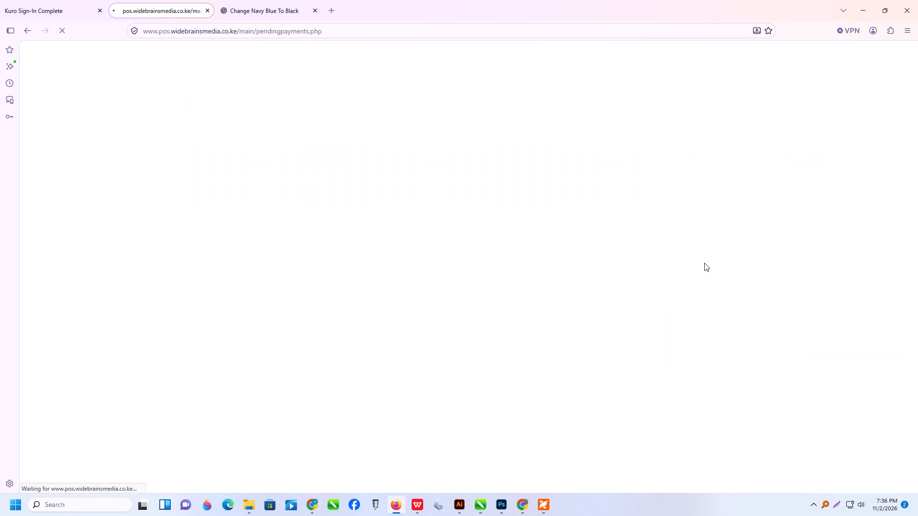
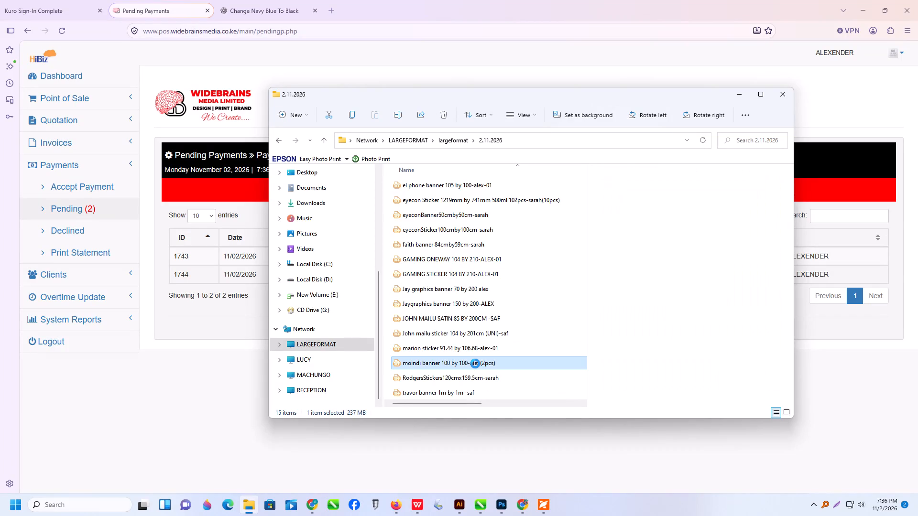
Copy the file name of the "moindi banner 100 by 100-alex(2pcs)" print file in the 2.11.2026 folder.
key(F2)
key(ctrl+c)
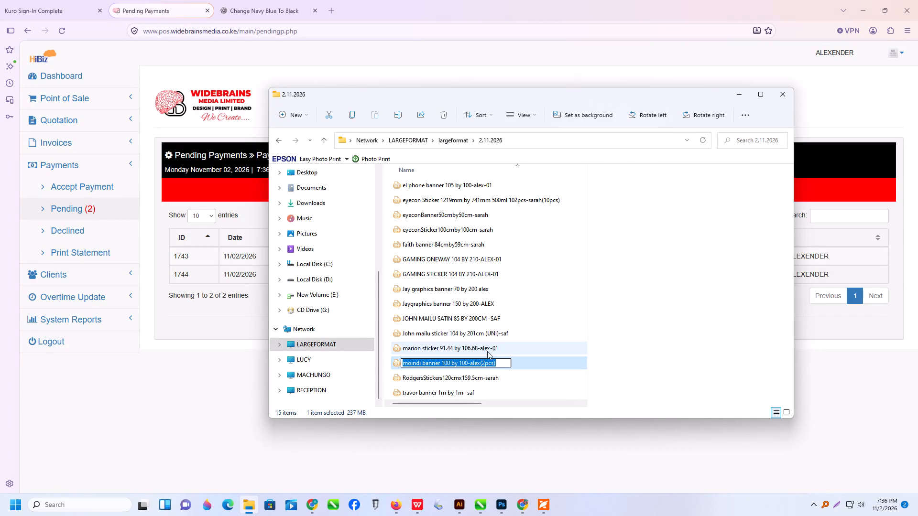
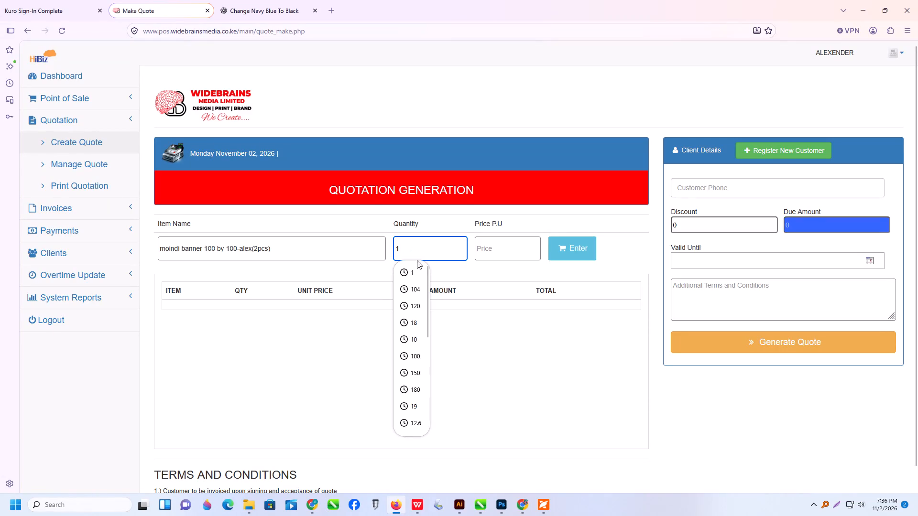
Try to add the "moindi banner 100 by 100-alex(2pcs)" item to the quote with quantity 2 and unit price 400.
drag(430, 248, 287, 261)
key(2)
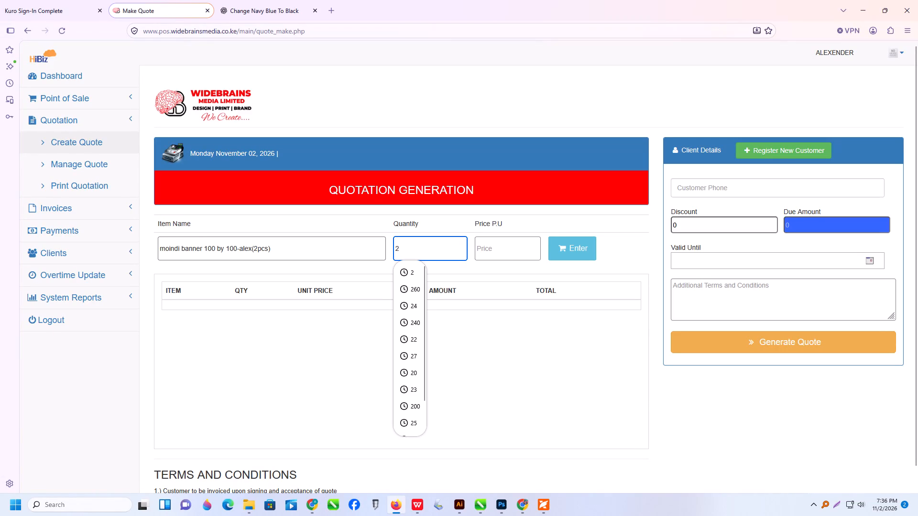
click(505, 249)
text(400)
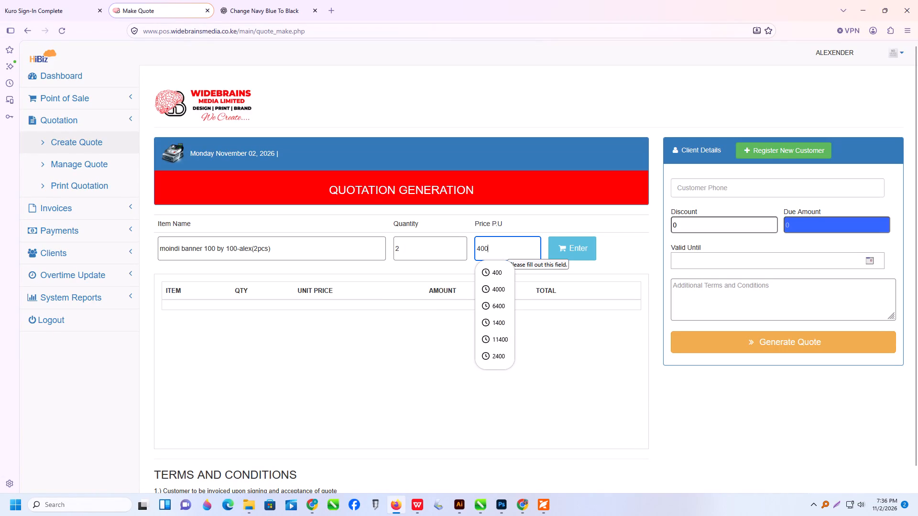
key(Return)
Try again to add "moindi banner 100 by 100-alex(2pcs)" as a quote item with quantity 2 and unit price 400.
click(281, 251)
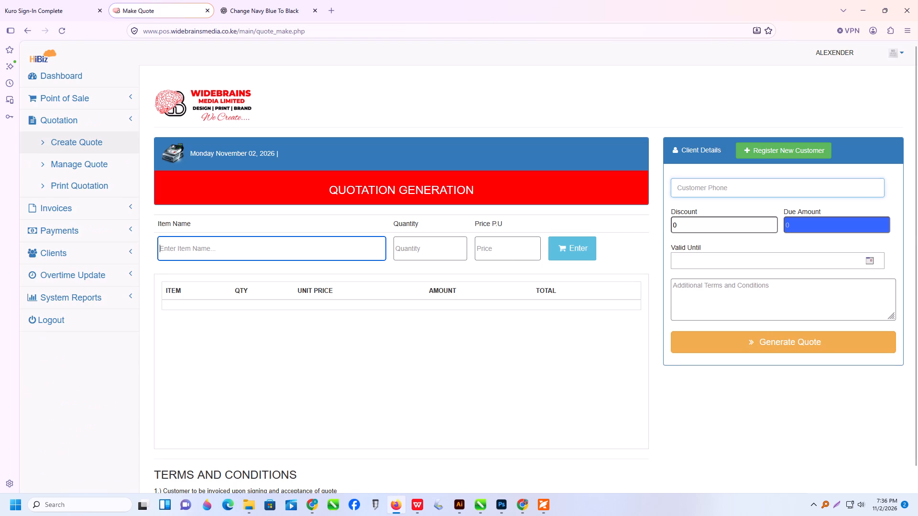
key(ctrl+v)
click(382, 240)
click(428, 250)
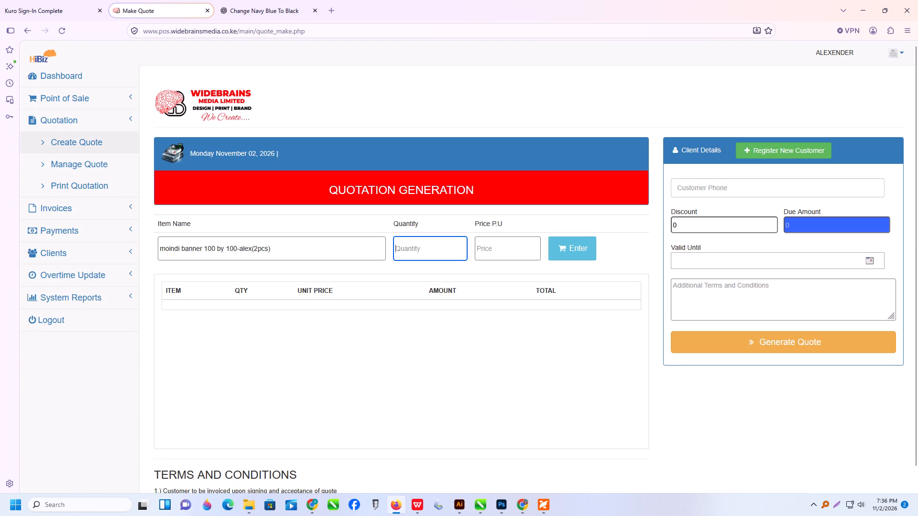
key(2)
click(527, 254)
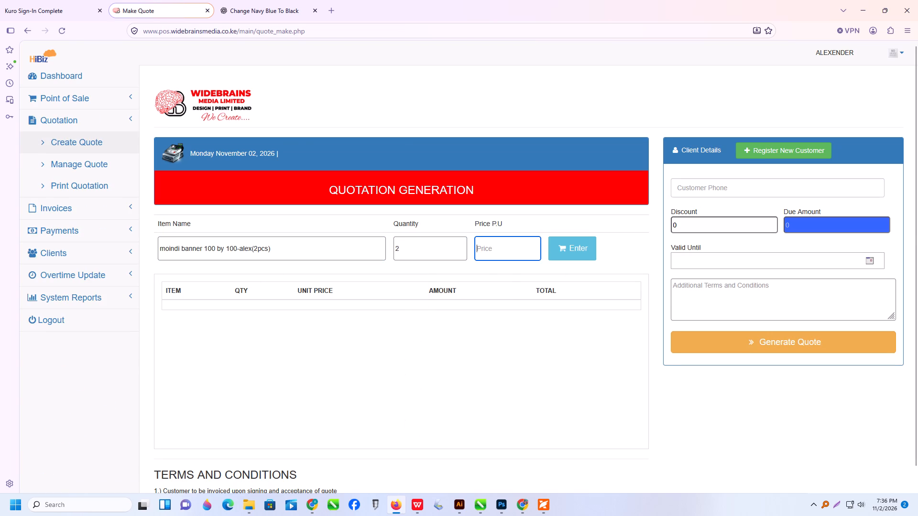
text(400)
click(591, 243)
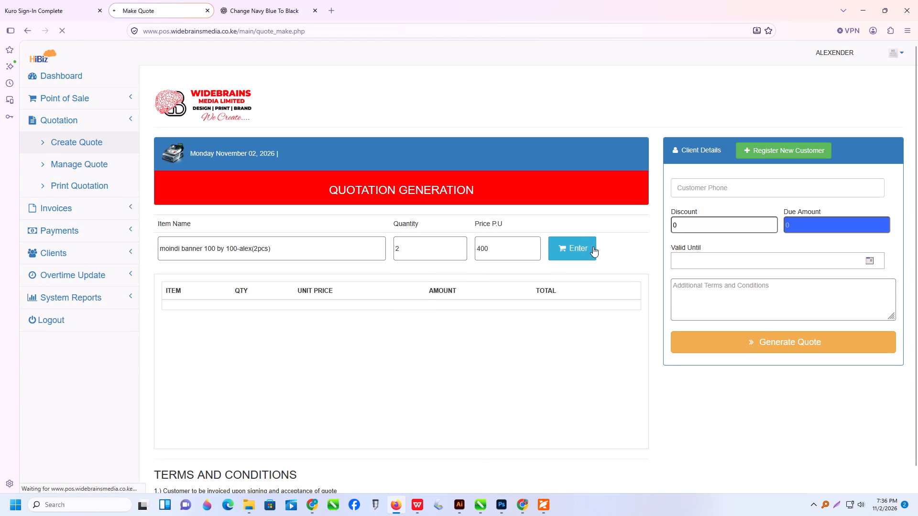
Add the quote item "moindi banner 100 by 100-alex(2pcs)" with quantity 2 and unit price 400.
click(313, 256)
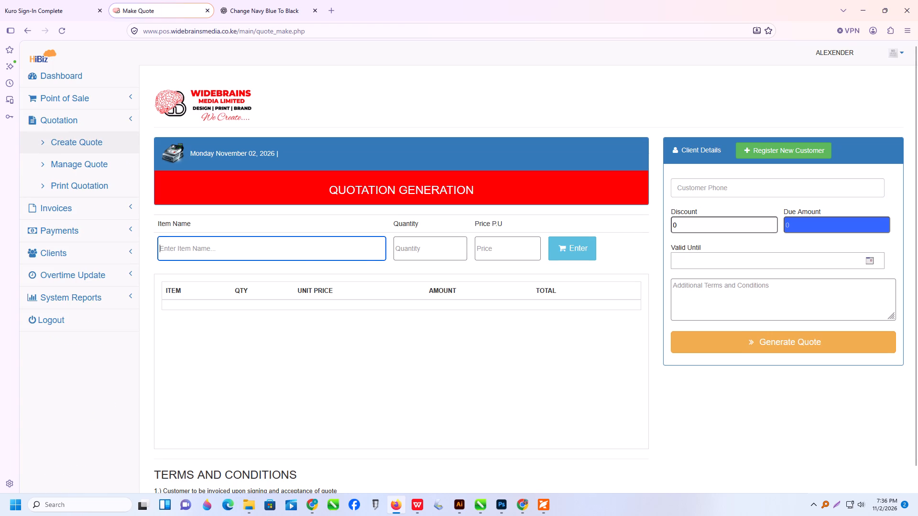
key(ctrl+v)
click(424, 247)
key(2)
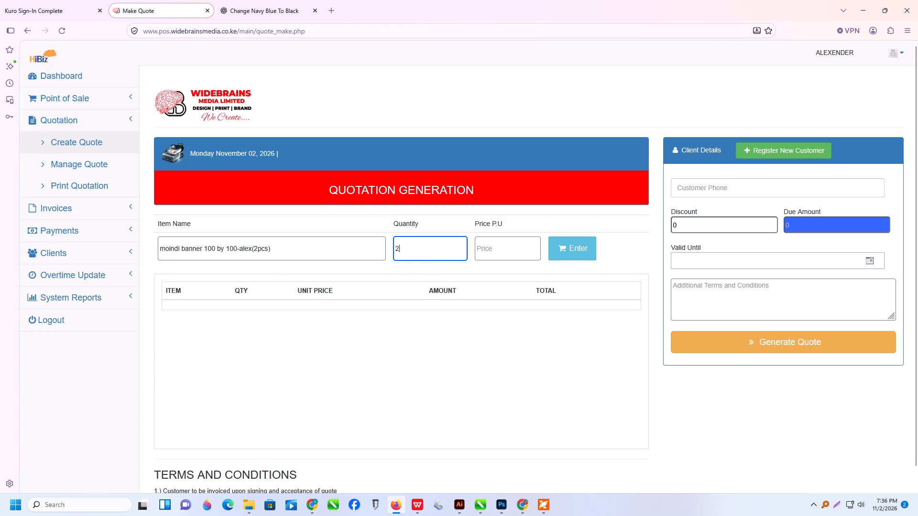
click(483, 253)
text(400)
key(Return)
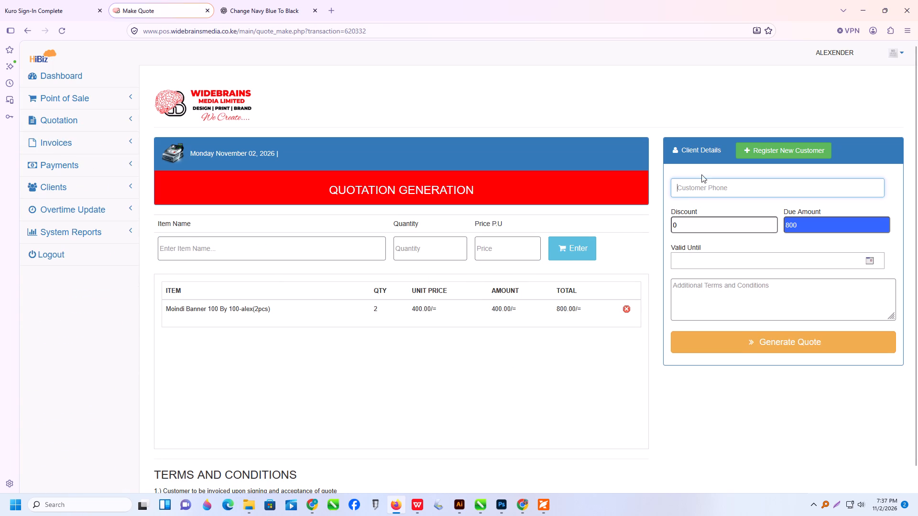
Assign the quote to customer MOINDI, make it valid until 2 November 2026, and generate it.
text(moin)
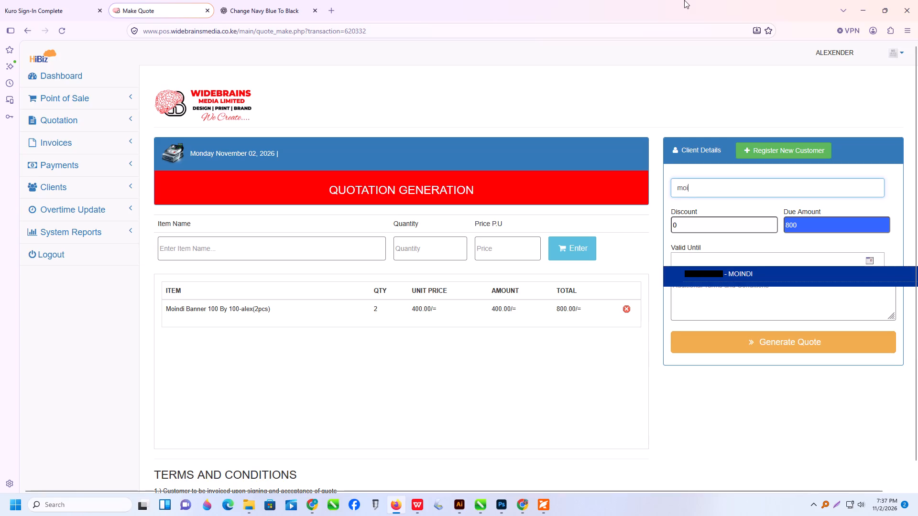
click(752, 277)
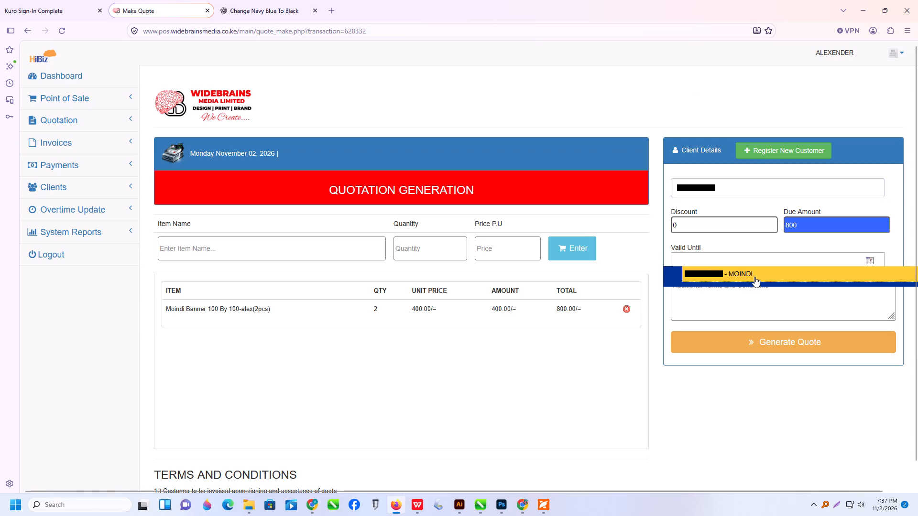
click(869, 258)
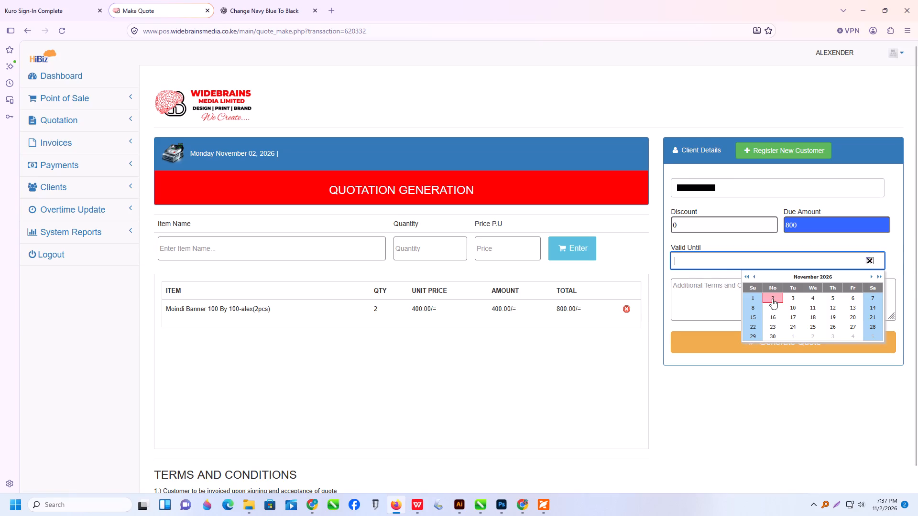
click(771, 298)
click(711, 344)
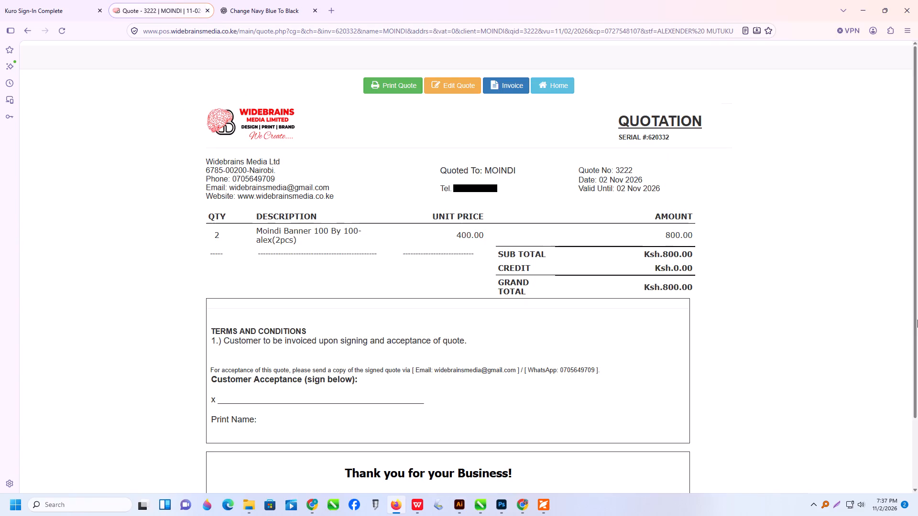
Convert the MOINDI quote to an invoice with payment method ANY and due date 11/02/2026.
click(514, 84)
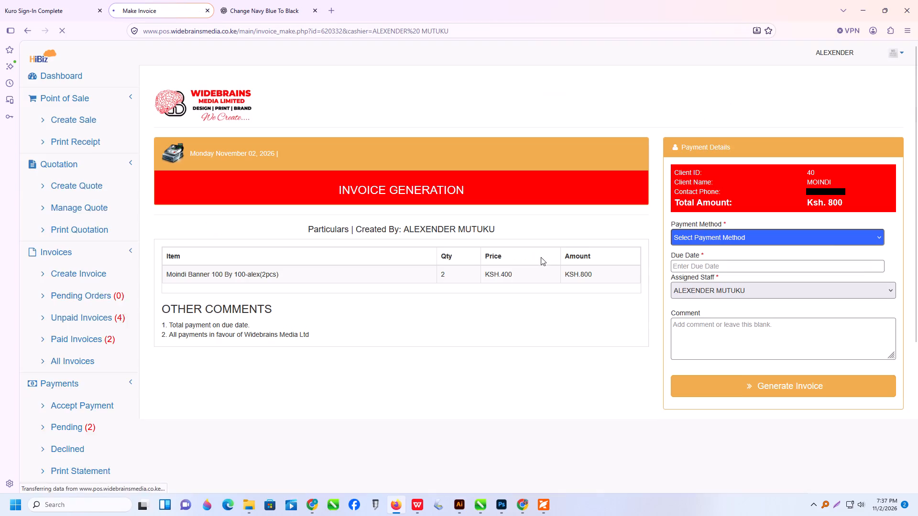
click(830, 237)
click(682, 346)
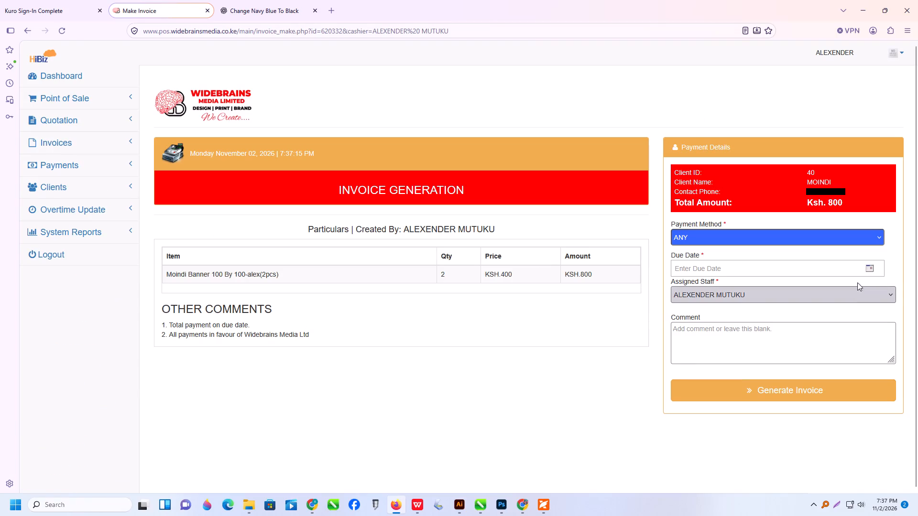
click(862, 269)
click(774, 307)
click(757, 386)
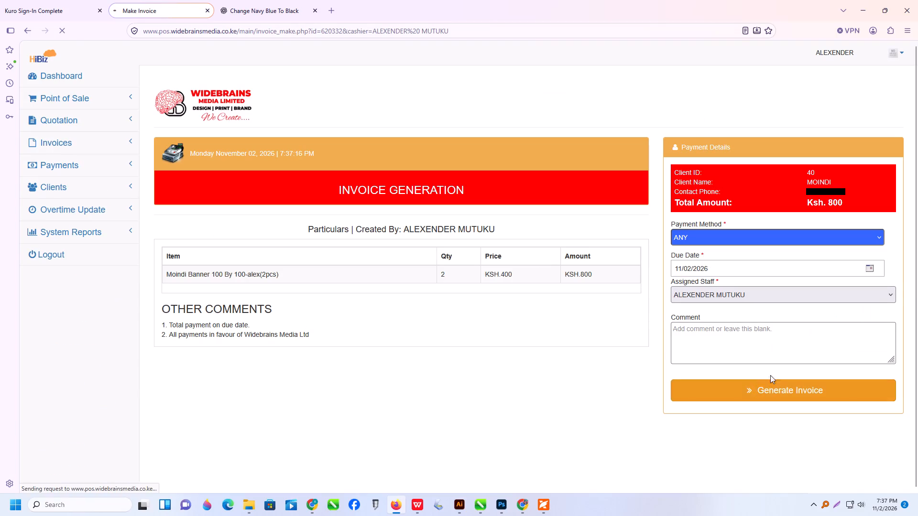
click(496, 85)
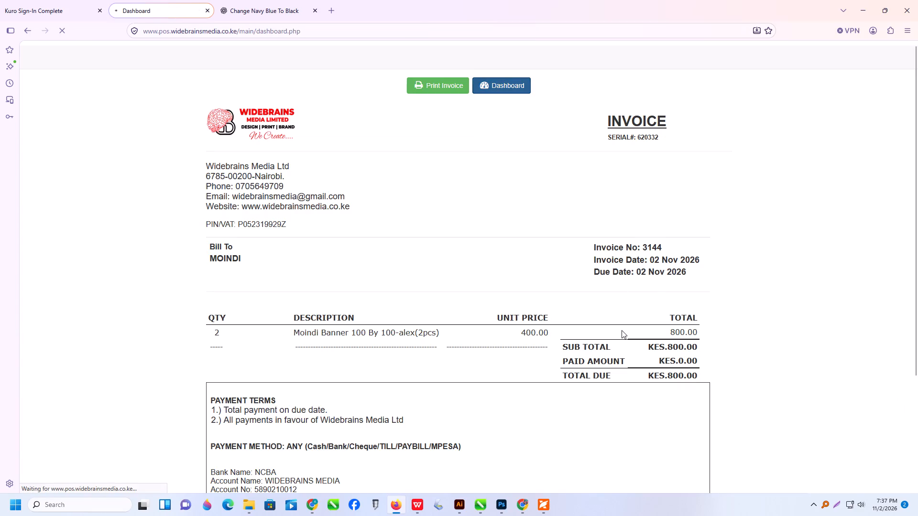
scroll(620, 325, down, 3)
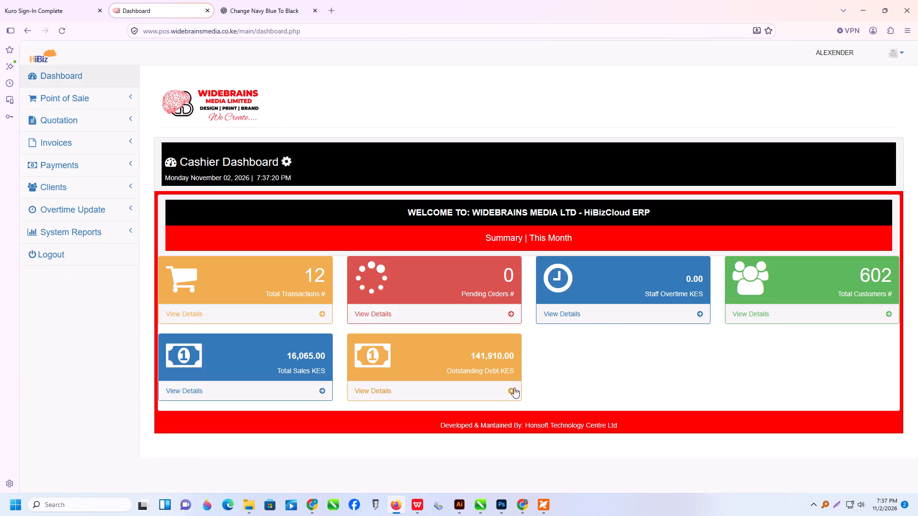
click(508, 387)
scroll(644, 336, down, 4)
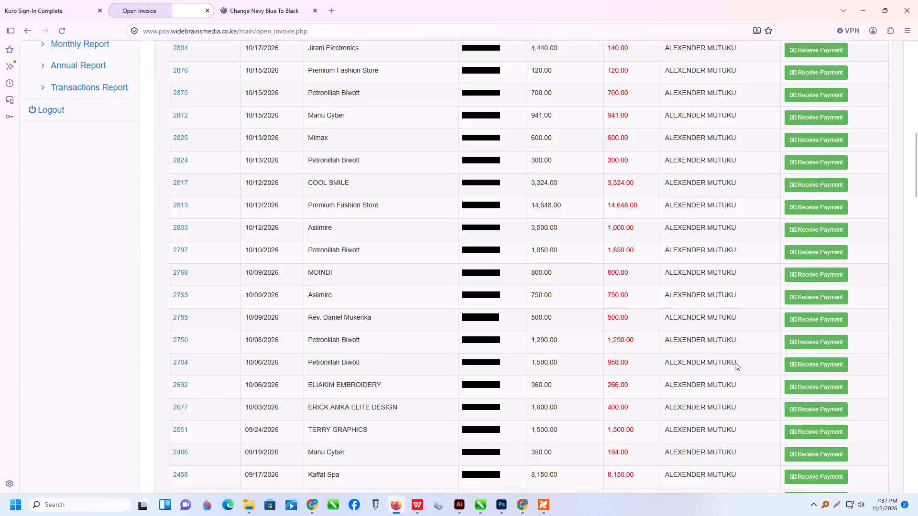
click(847, 455)
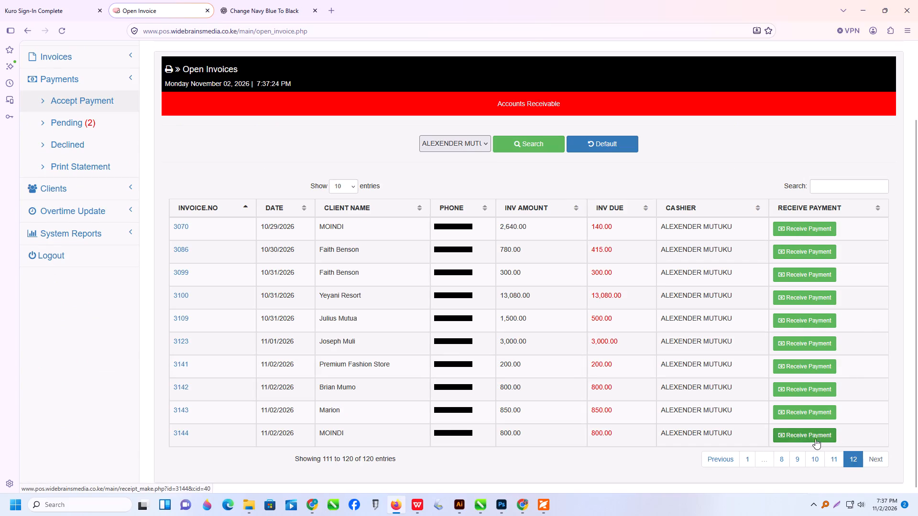
click(800, 438)
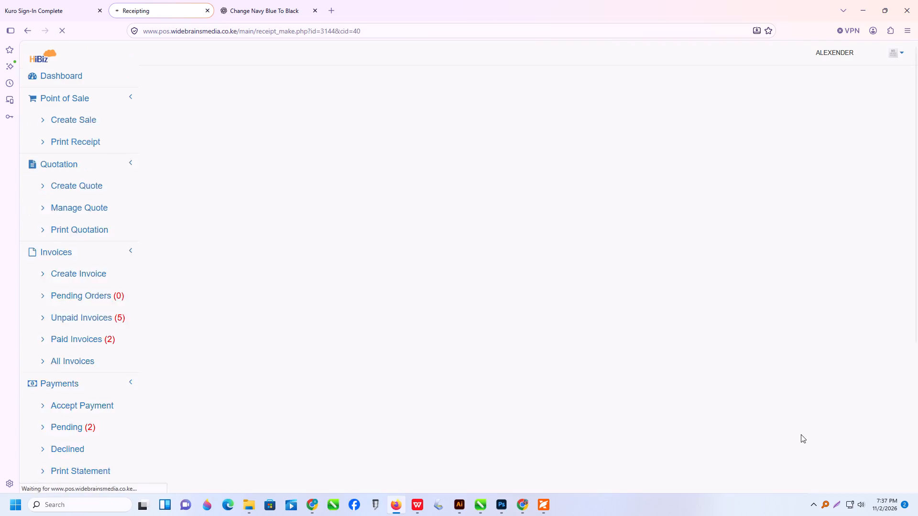
Record a TILL payment of 800 against MOINDI's invoice and submit it.
click(770, 254)
click(713, 277)
click(710, 279)
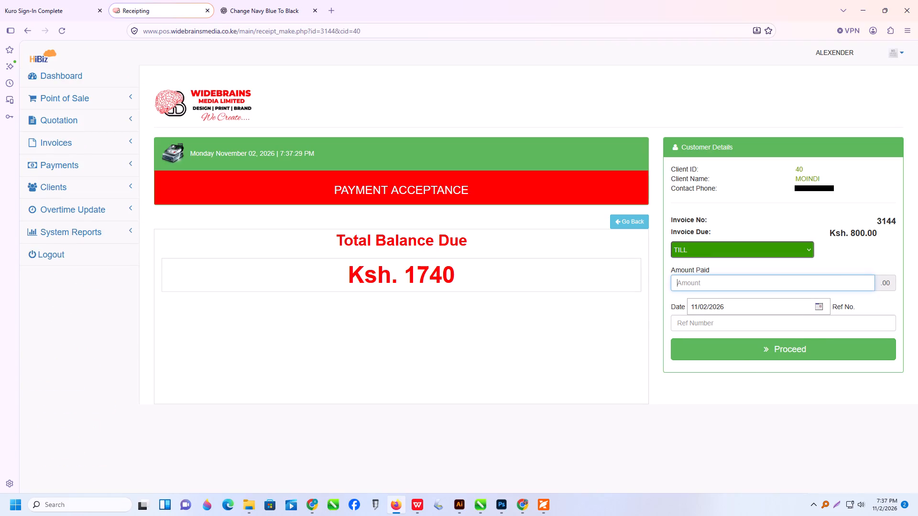
text(800)
key(Return)
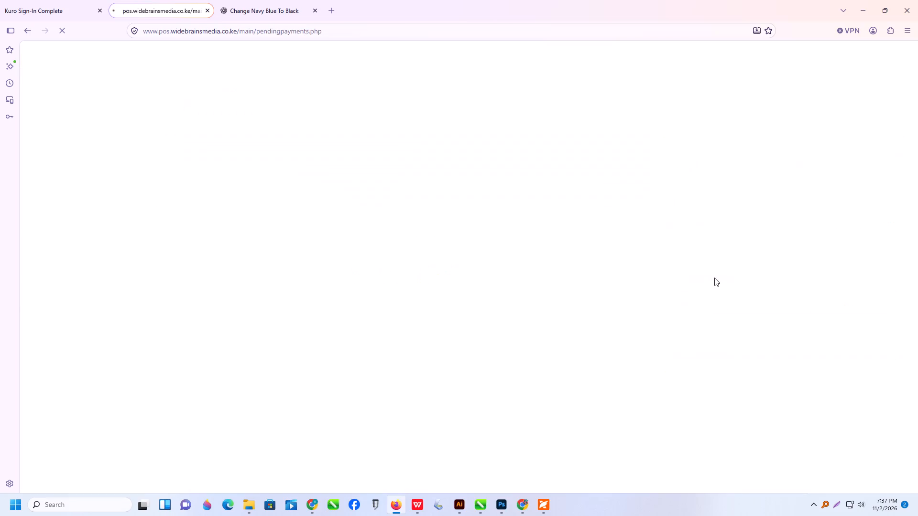